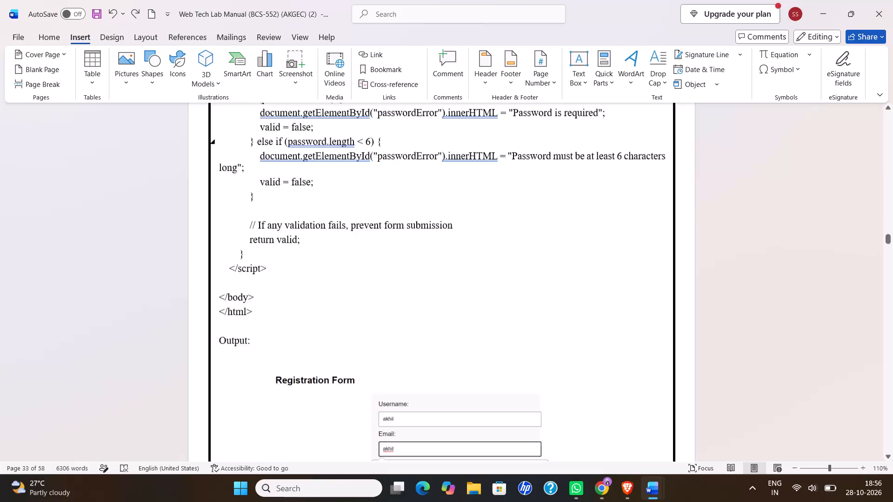
# Delete all content from the cover page's college title up to the Experiment No. – 8 heading.
pyautogui.scroll(-11, 343, 200)
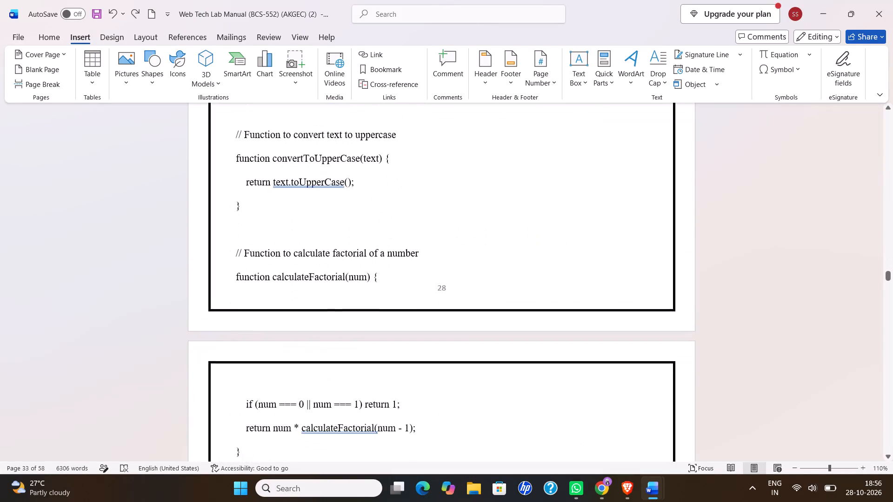
pyautogui.scroll(-12, 343, 200)
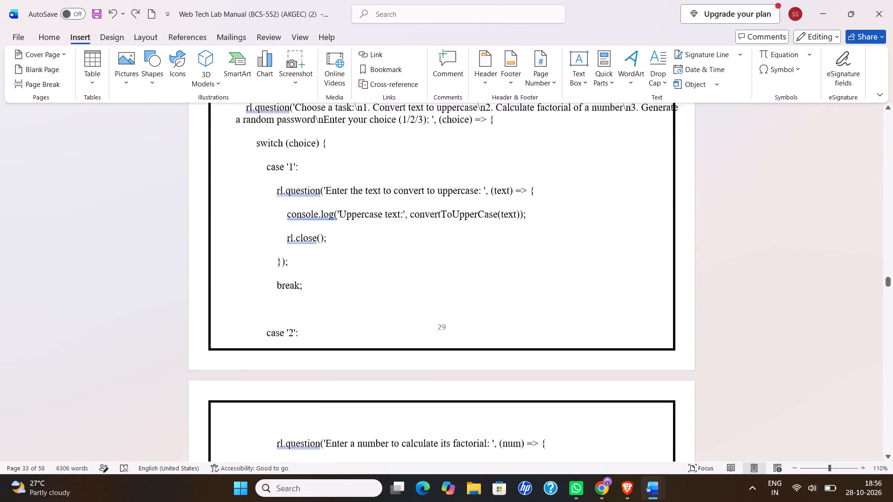
pyautogui.scroll(-9, 343, 200)
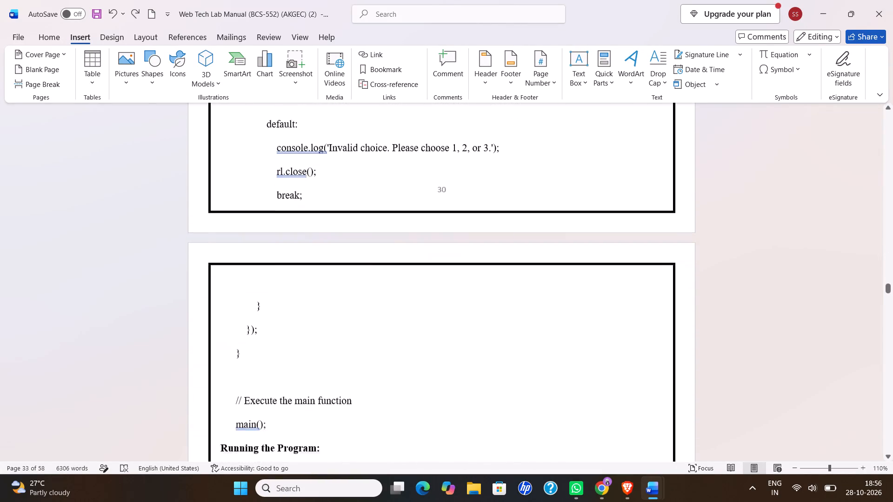
pyautogui.scroll(-8, 343, 200)
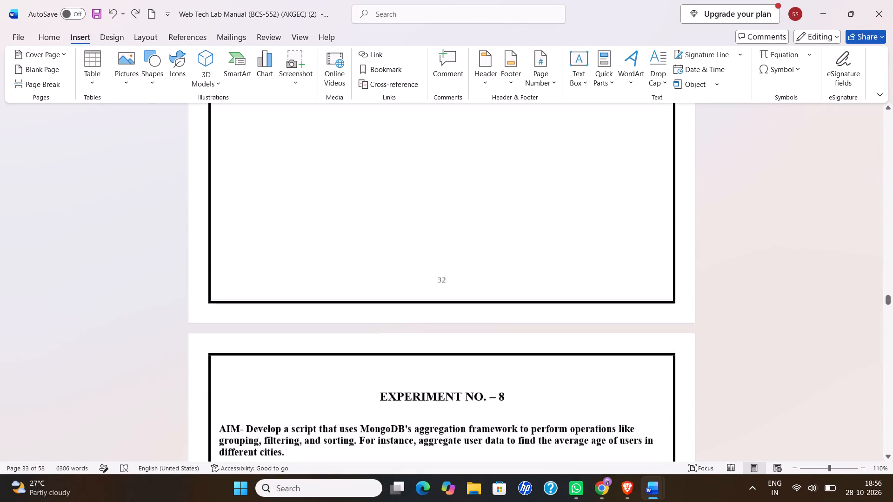
pyautogui.scroll(-2, 343, 200)
pyautogui.scroll(3, 343, 200)
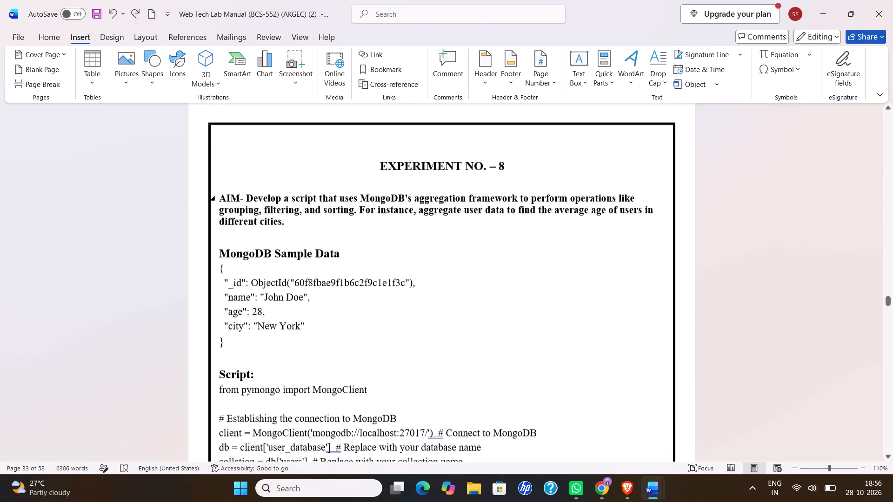
pyautogui.scroll(2, 343, 200)
pyautogui.moveTo(331, 220); pyautogui.dragTo(327, 203)
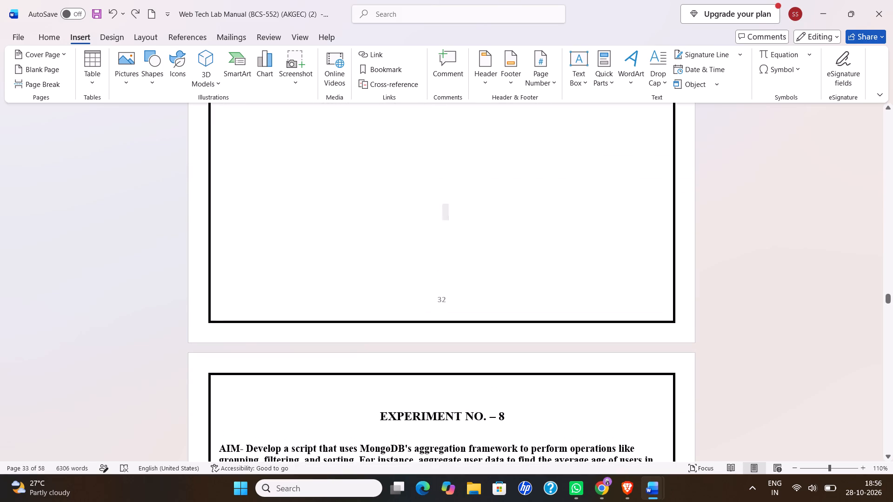
pyautogui.moveTo(327, 203); pyautogui.dragTo(358, 0)
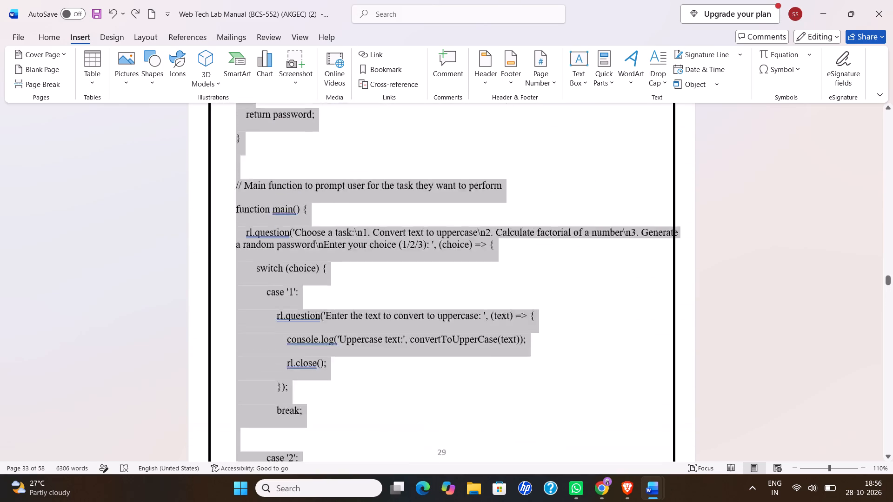
pyautogui.moveTo(358, 0); pyautogui.dragTo(358, 0)
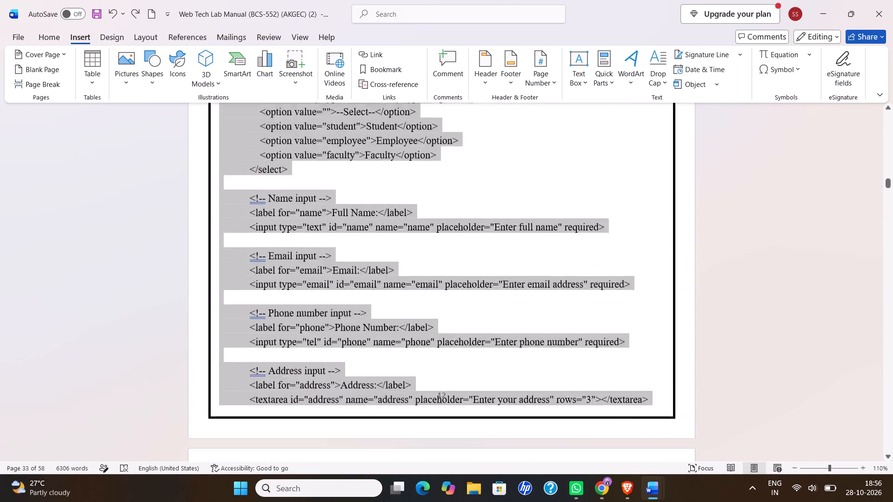
pyautogui.moveTo(358, 0); pyautogui.dragTo(359, 0)
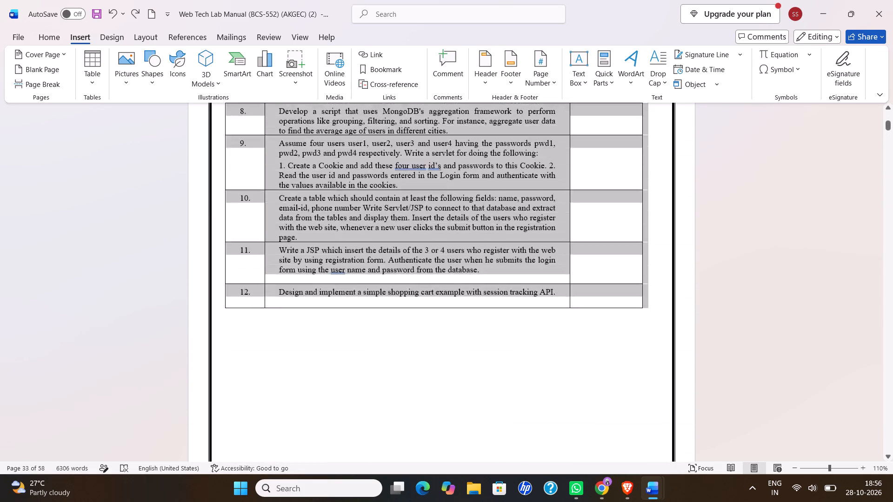
pyautogui.moveTo(359, 0); pyautogui.dragTo(327, 0)
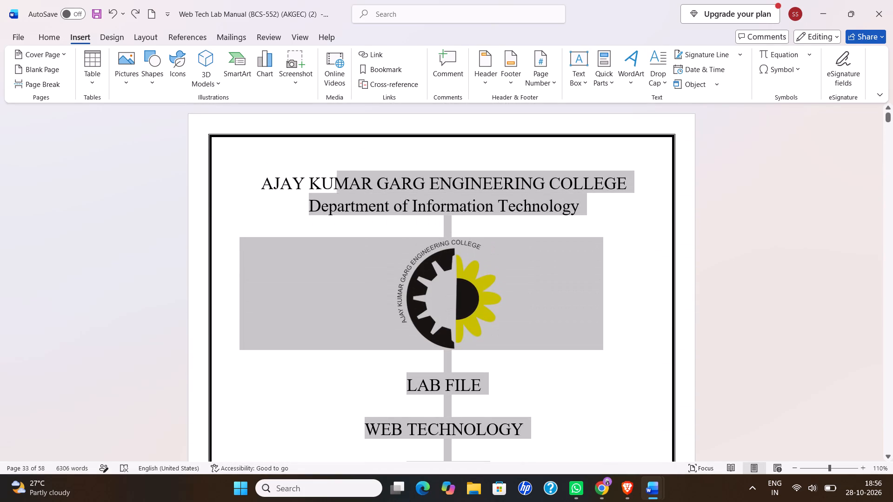
pyautogui.moveTo(327, 0); pyautogui.dragTo(233, 0)
pyautogui.press('BackSpace')
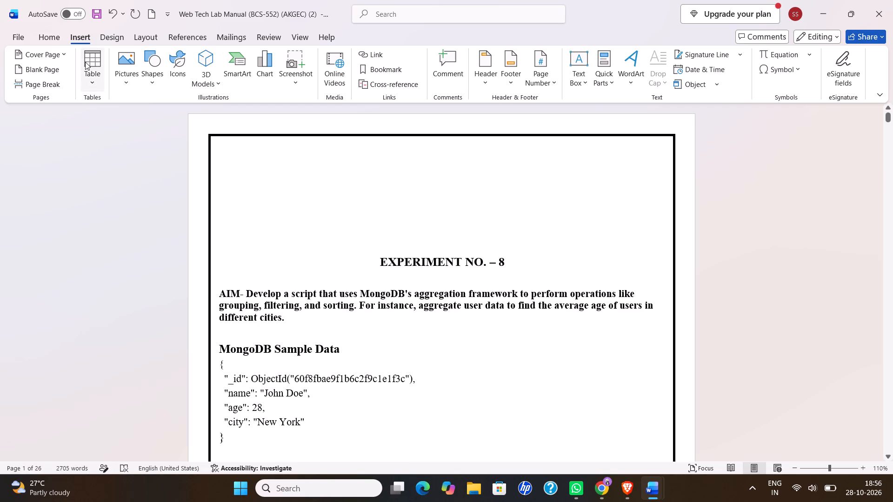
# Remove the blank lines above the Experiment No. – 8 heading on the first page.
pyautogui.press('Down')
pyautogui.press('Down')
pyautogui.press('Down')
pyautogui.press('Down')
pyautogui.press('BackSpace')
pyautogui.press('BackSpace')
pyautogui.press('BackSpace')
pyautogui.press('BackSpace')
pyautogui.press('BackSpace')
pyautogui.press('BackSpace')
pyautogui.press('BackSpace')
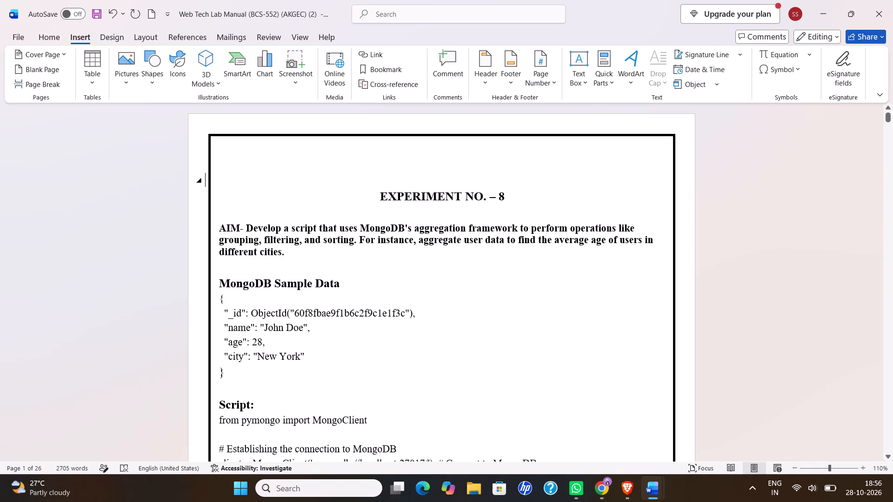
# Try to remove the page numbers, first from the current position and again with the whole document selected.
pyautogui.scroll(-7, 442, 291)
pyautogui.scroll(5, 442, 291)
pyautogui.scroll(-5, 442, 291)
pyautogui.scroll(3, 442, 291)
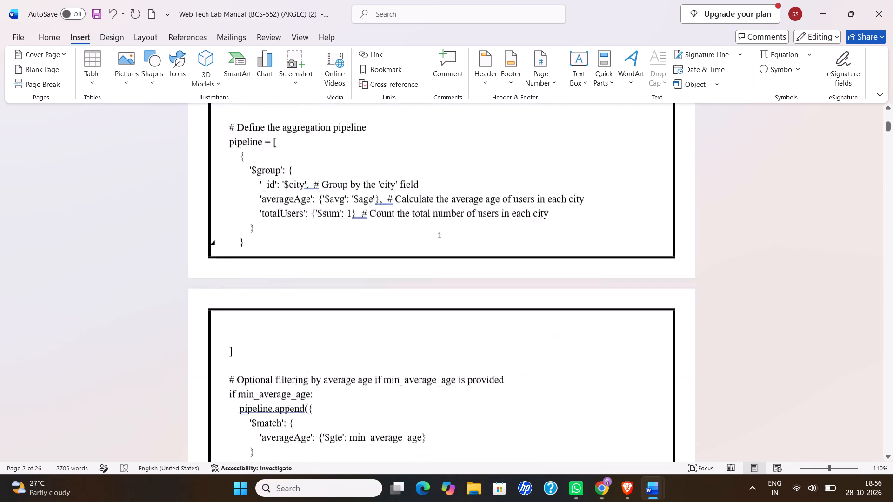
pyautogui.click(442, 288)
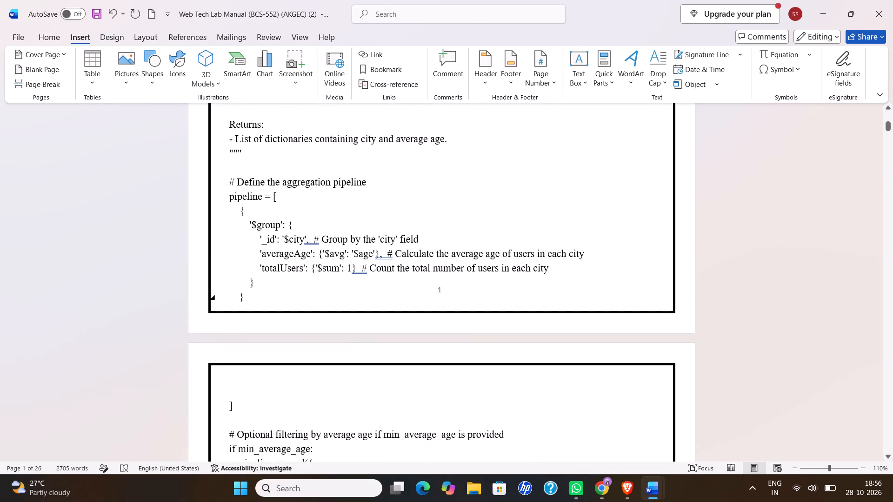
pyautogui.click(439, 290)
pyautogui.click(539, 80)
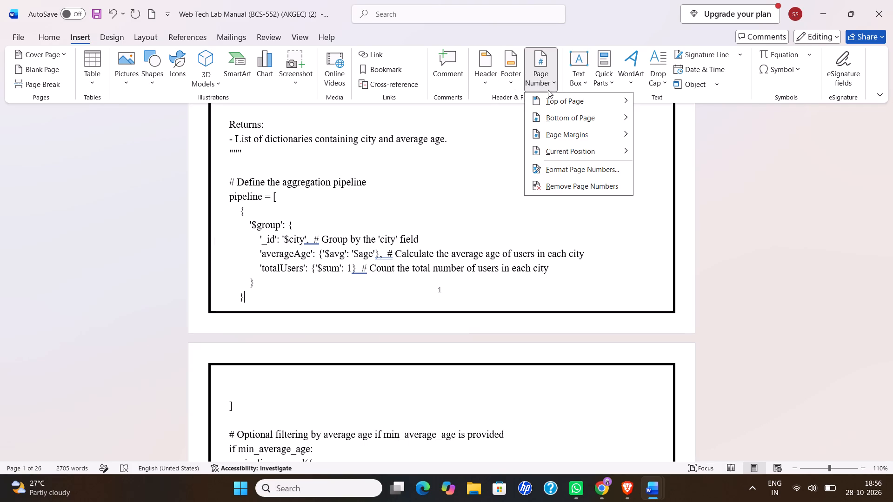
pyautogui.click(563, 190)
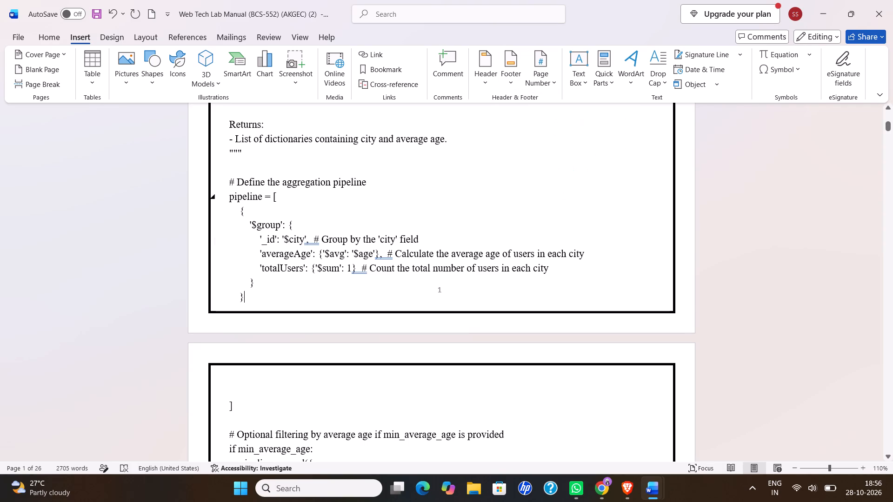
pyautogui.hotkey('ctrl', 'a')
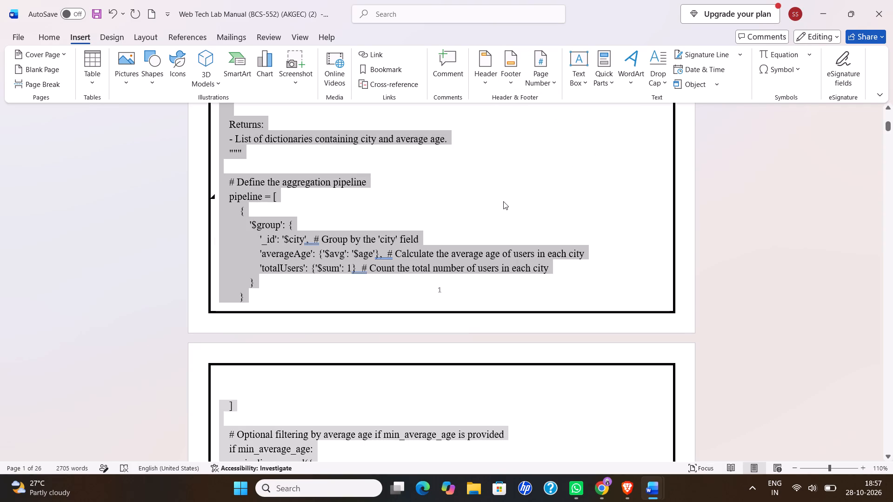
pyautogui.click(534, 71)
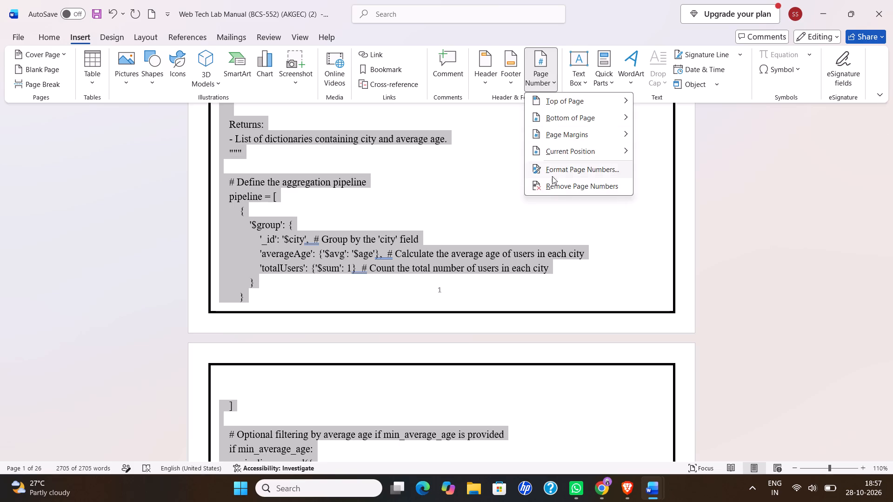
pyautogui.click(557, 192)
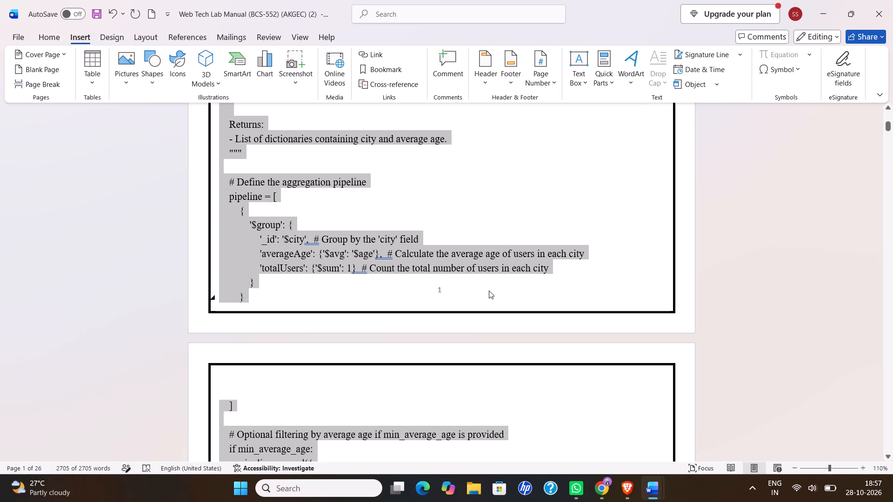
# Remove the existing footer that holds the page number.
pyautogui.click(477, 291)
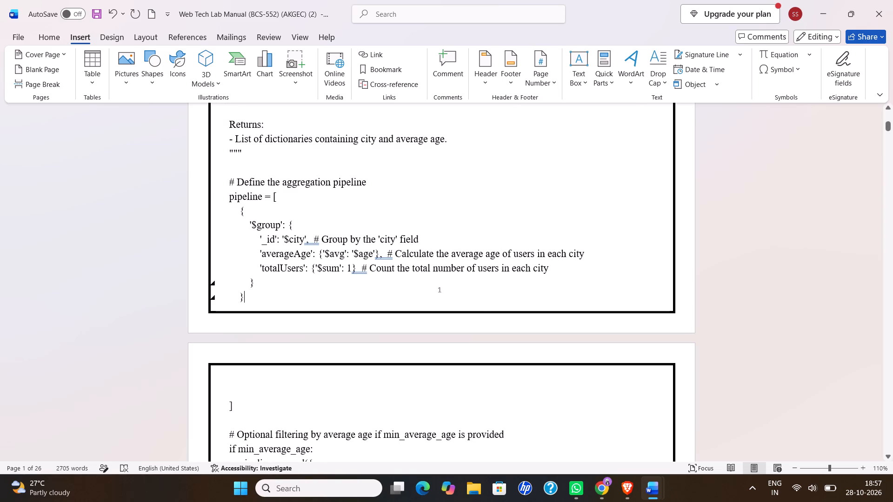
pyautogui.click(441, 288)
pyautogui.click(511, 74)
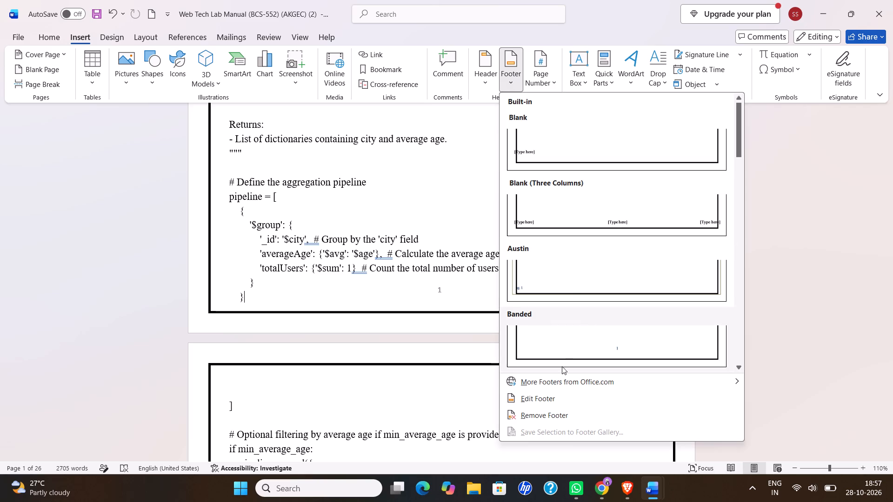
pyautogui.click(537, 423)
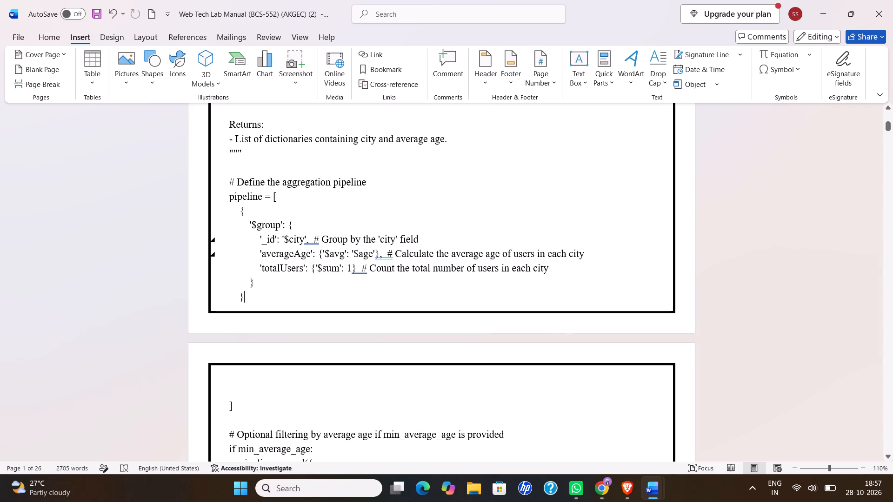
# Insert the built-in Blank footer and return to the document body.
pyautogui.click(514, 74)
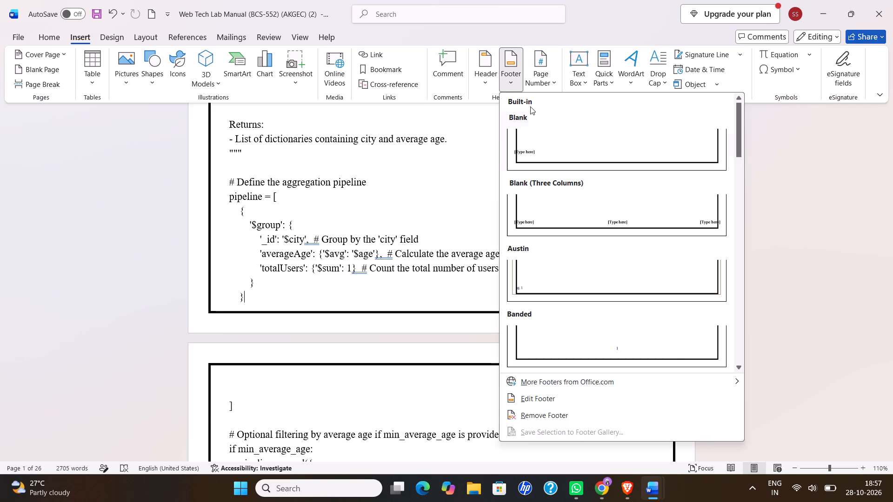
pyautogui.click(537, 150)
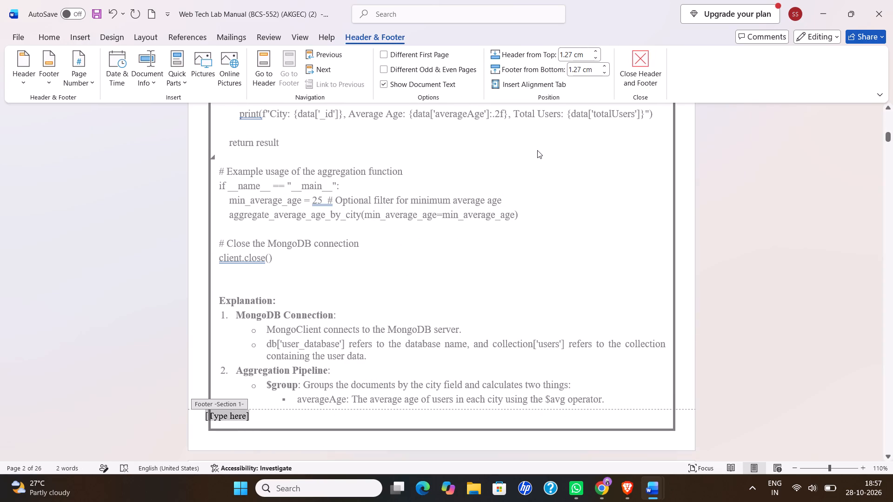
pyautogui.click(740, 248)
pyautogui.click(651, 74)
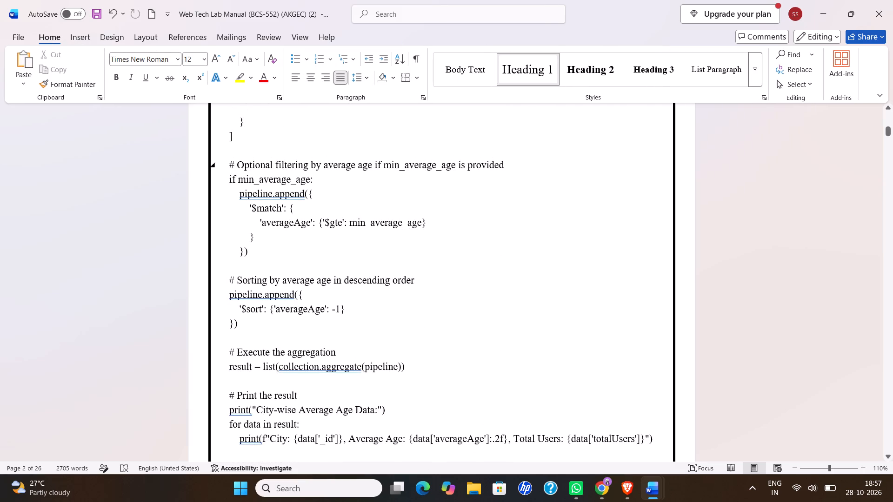
# Check the footer at the bottom of the first page and insert the built-in Blank footer again.
pyautogui.scroll(8, 504, 167)
pyautogui.scroll(-1, 504, 167)
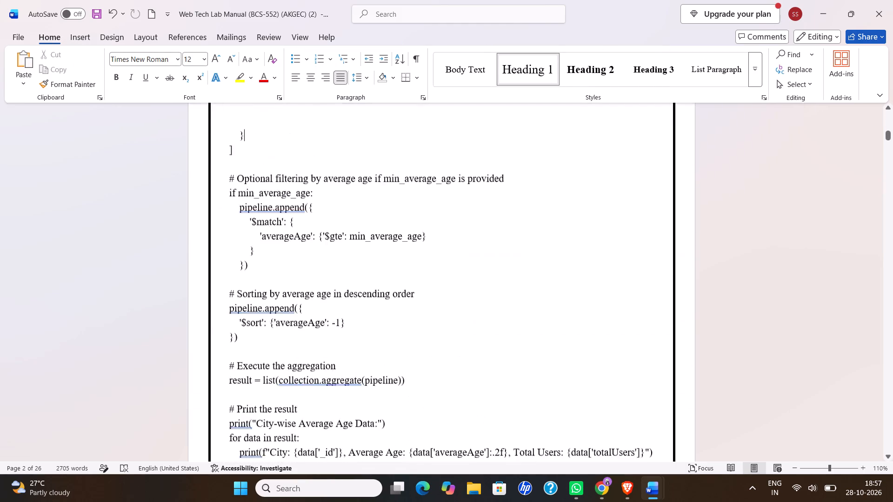
pyautogui.scroll(3, 504, 167)
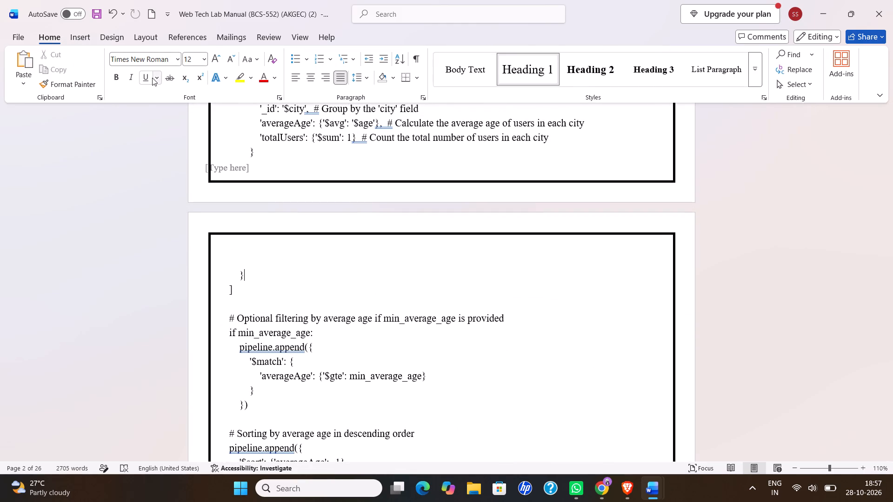
pyautogui.click(159, 32)
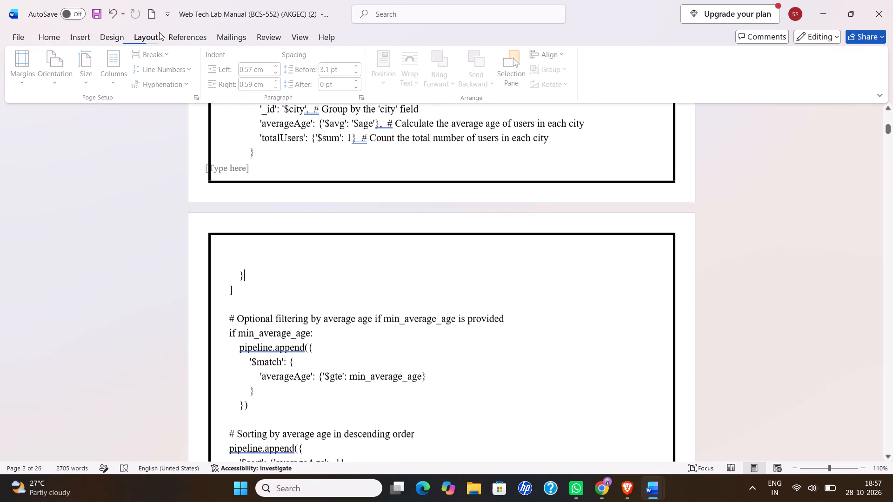
pyautogui.click(78, 35)
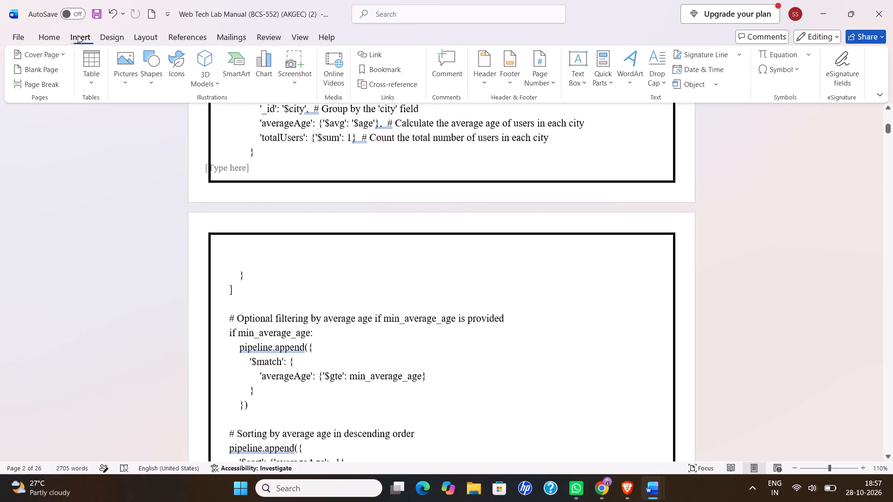
pyautogui.click(510, 76)
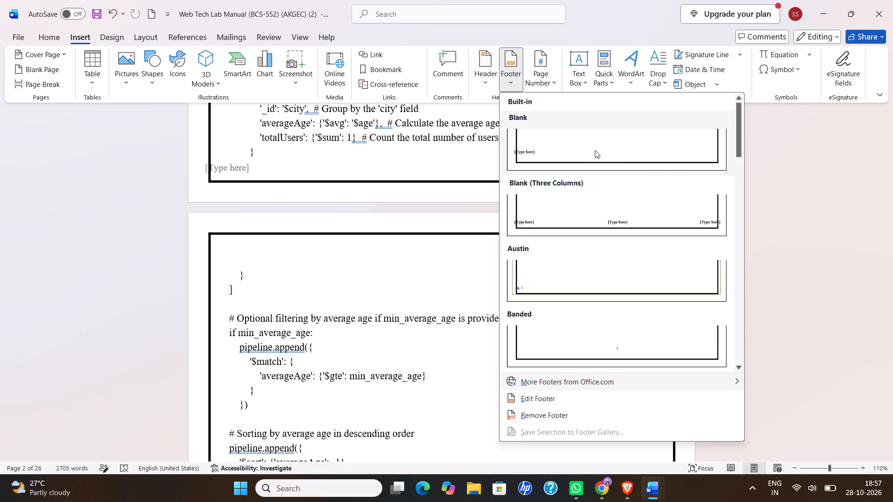
pyautogui.click(616, 146)
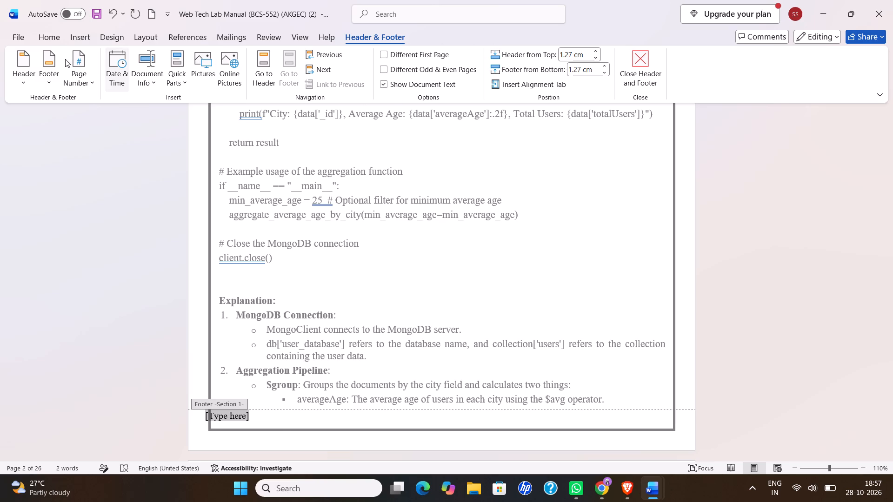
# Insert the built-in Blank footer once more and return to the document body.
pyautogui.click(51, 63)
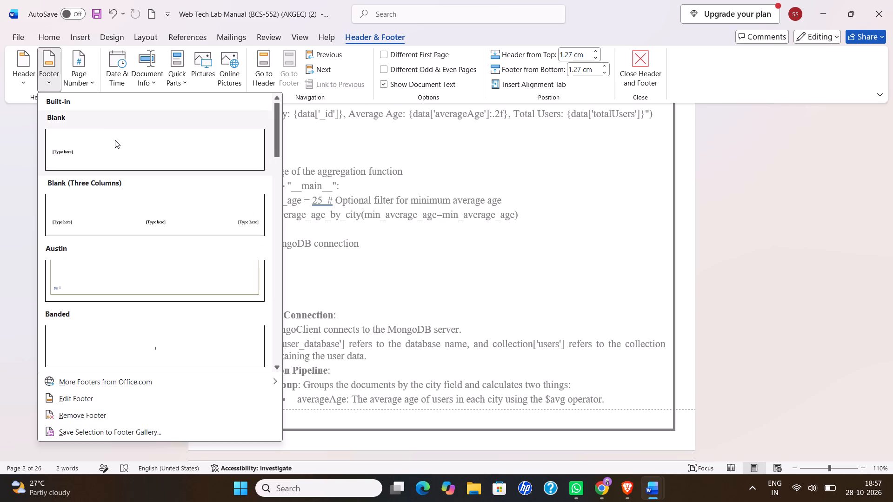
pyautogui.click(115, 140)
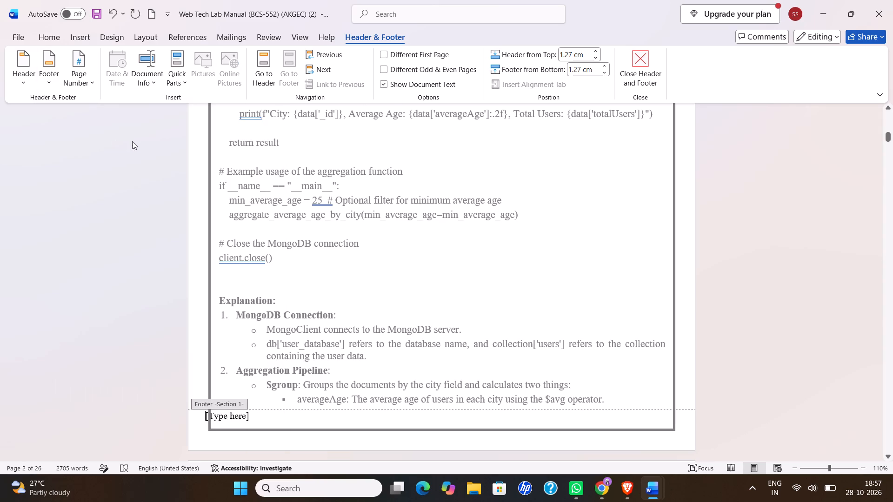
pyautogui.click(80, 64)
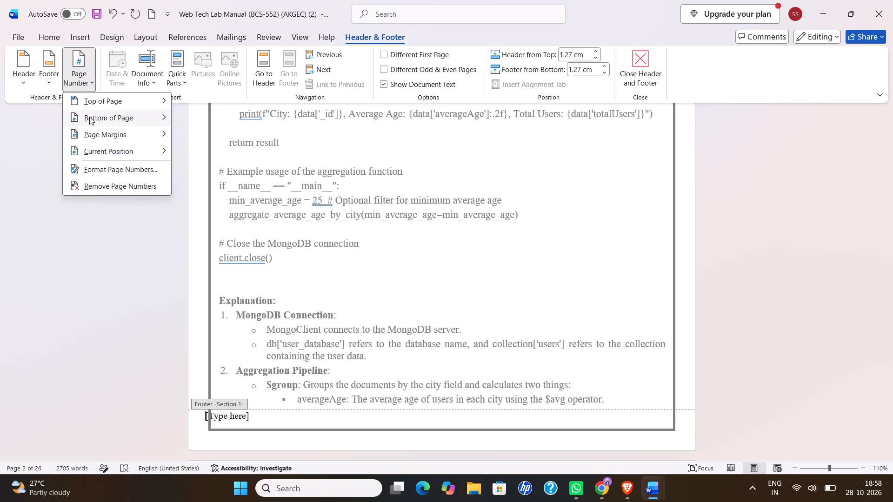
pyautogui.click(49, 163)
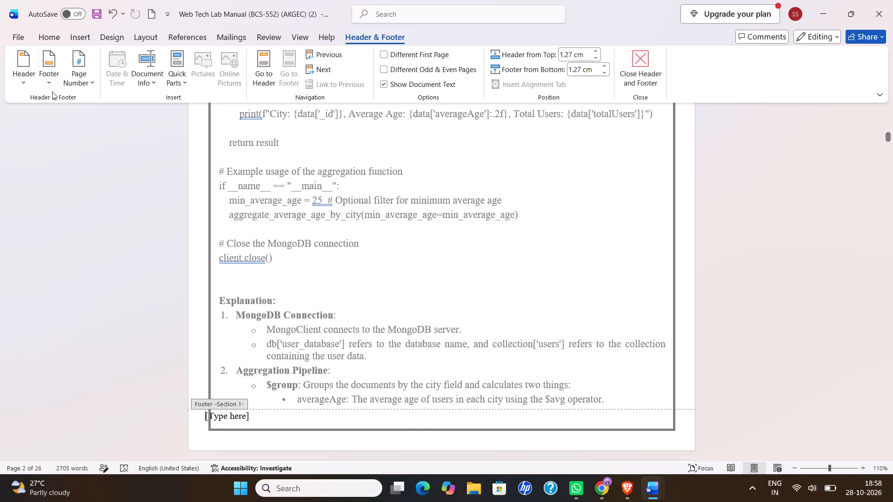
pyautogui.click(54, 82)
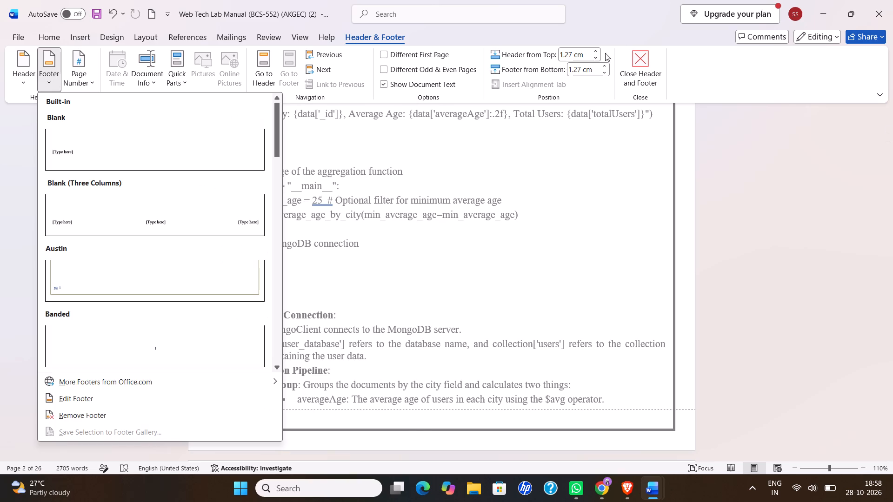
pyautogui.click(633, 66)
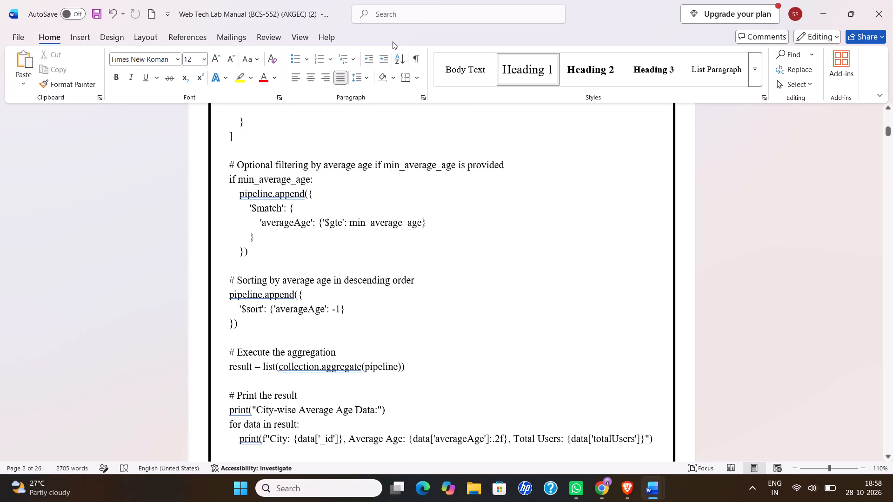
# Insert the Plain Number 1 page number at the bottom of the page and close footer editing.
pyautogui.click(87, 40)
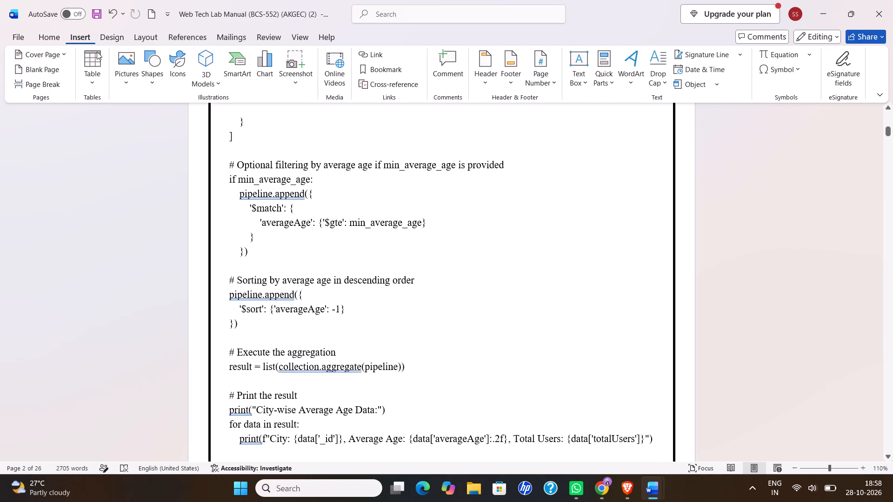
pyautogui.click(539, 56)
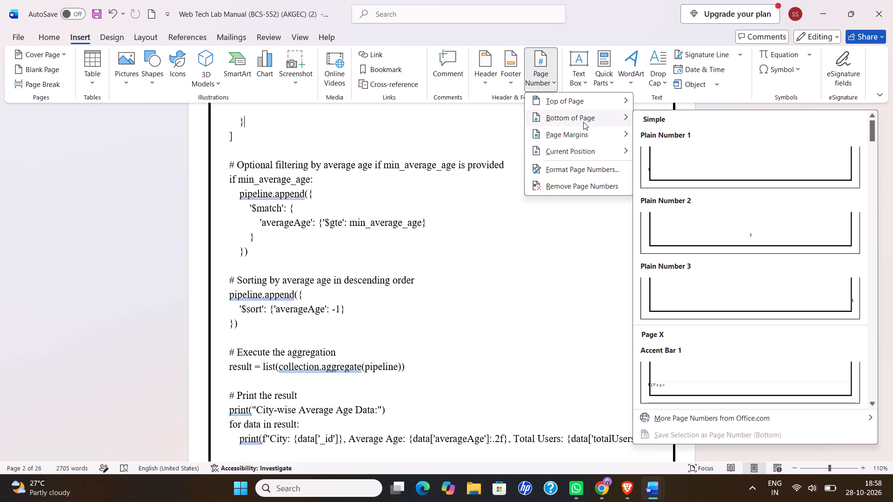
pyautogui.click(668, 147)
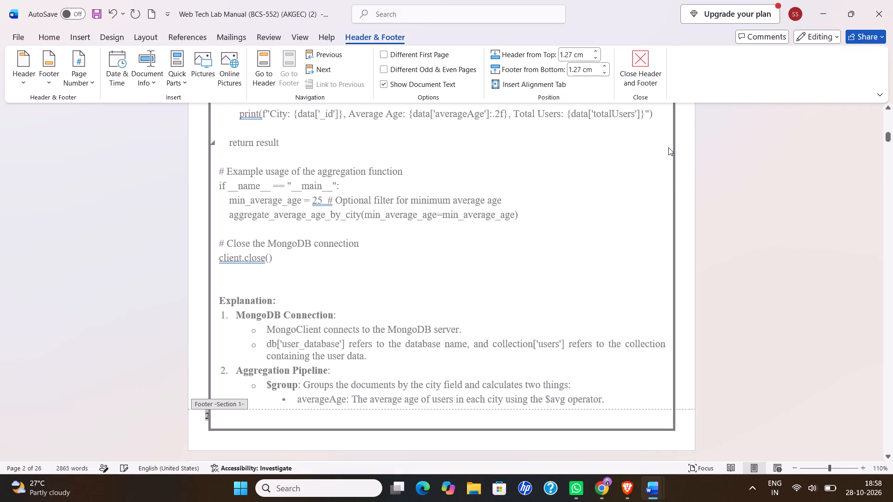
pyautogui.click(652, 58)
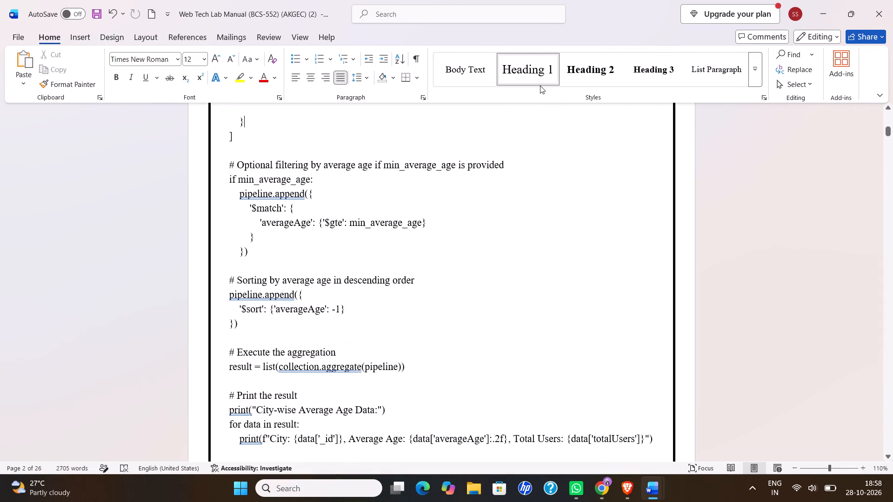
# Check how the page number sits at the bottom of page 2 and return to the first page.
pyautogui.scroll(-2, 458, 259)
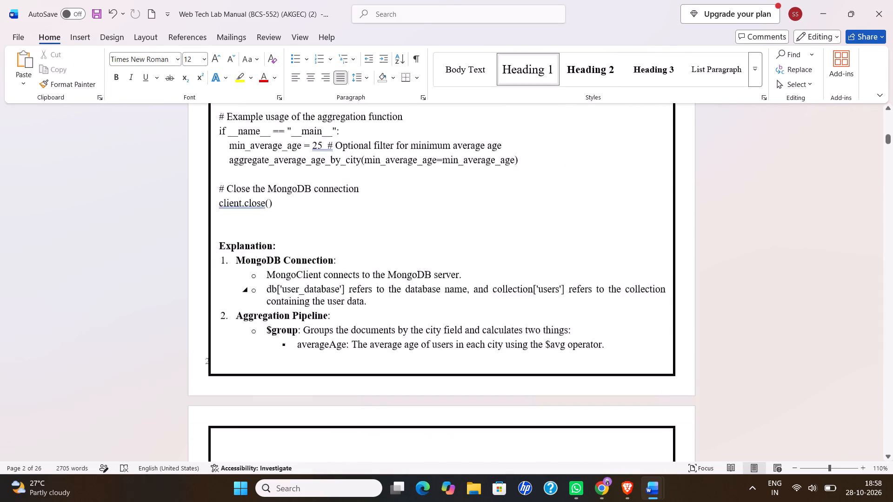
pyautogui.scroll(6, 458, 259)
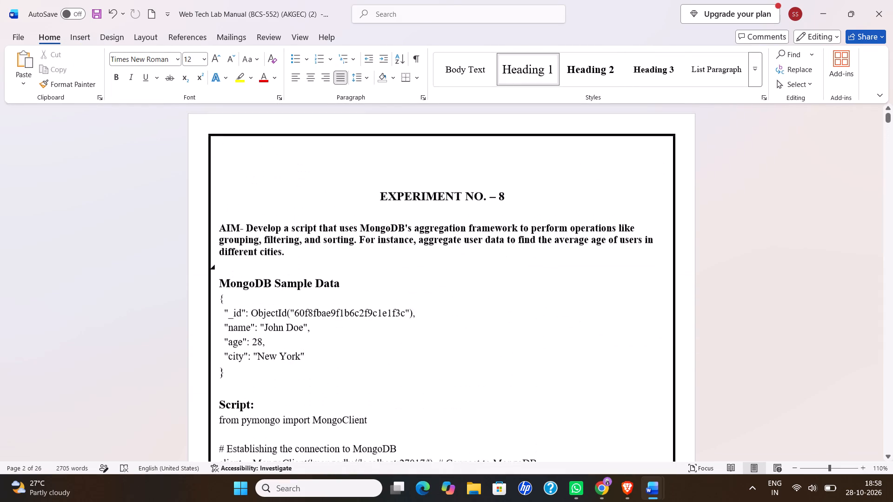
pyautogui.scroll(4, 458, 259)
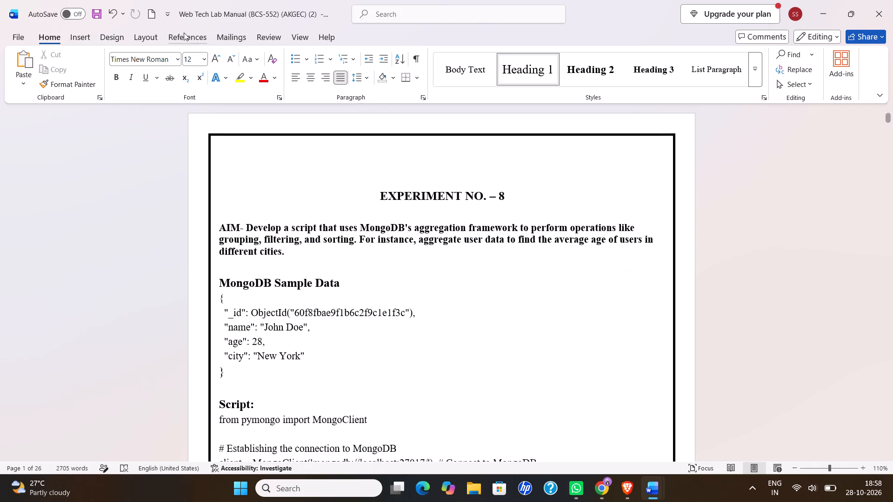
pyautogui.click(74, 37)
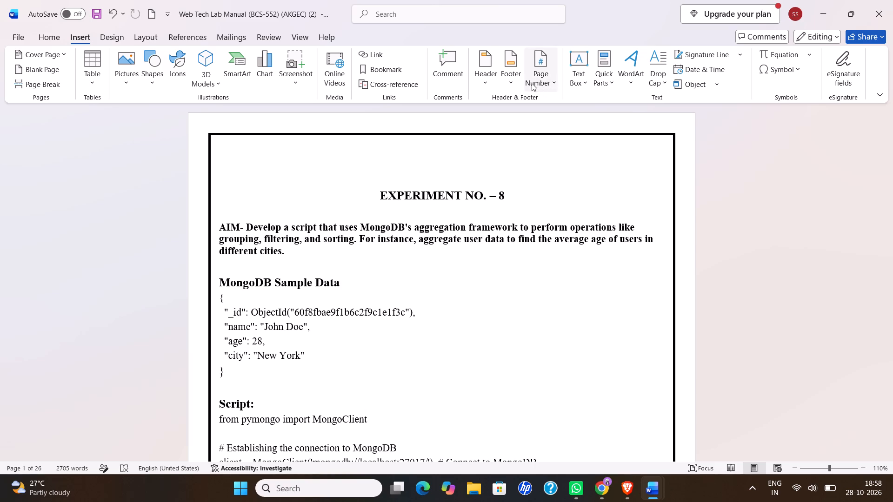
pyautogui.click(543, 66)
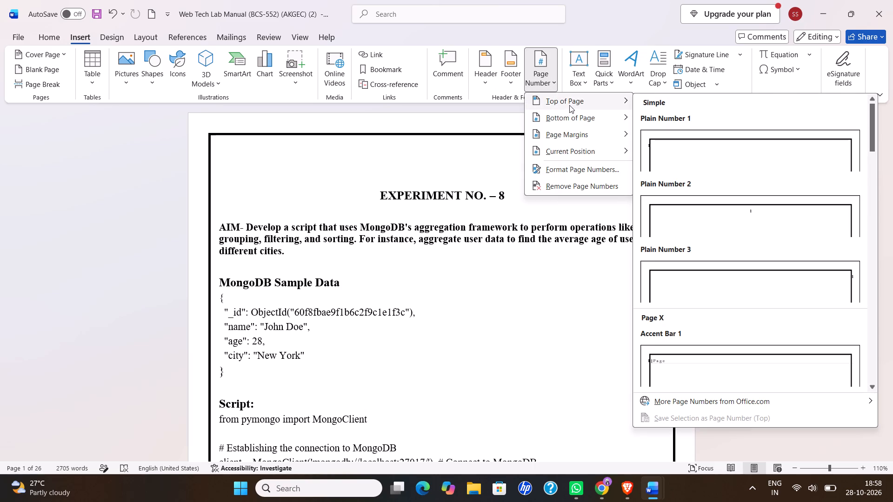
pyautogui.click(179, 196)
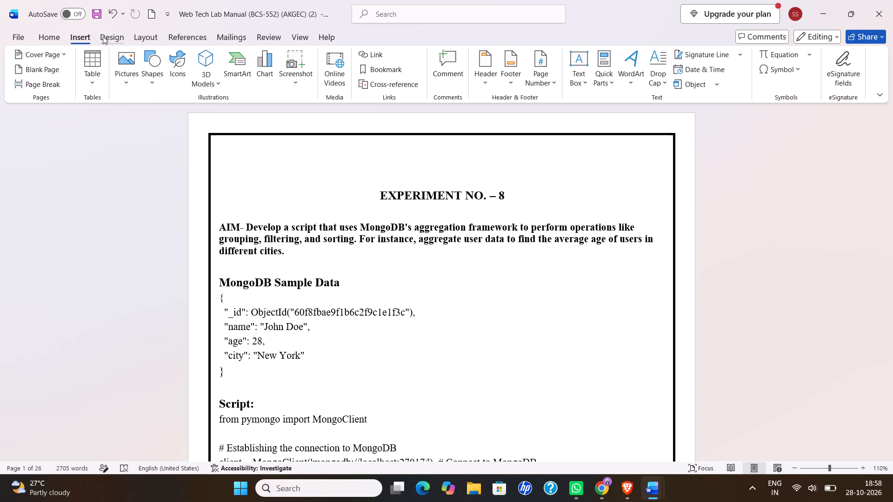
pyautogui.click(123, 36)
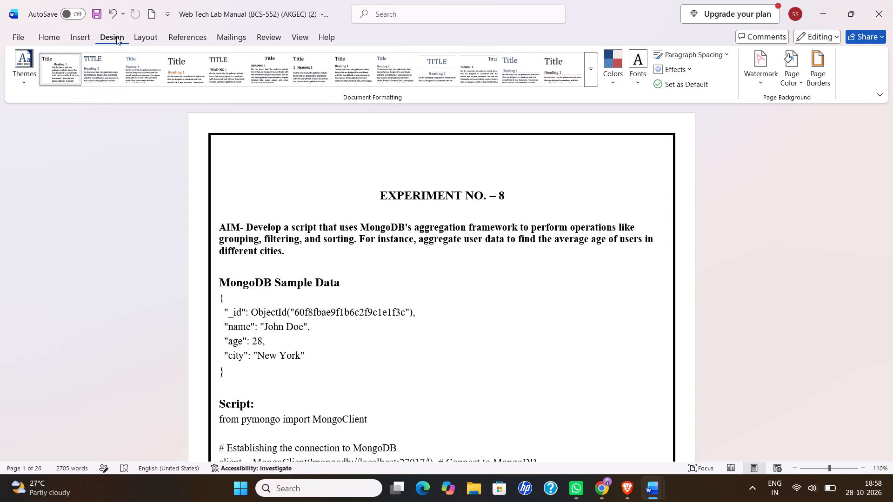
# Apply the Normal margin preset to the pages.
pyautogui.click(158, 38)
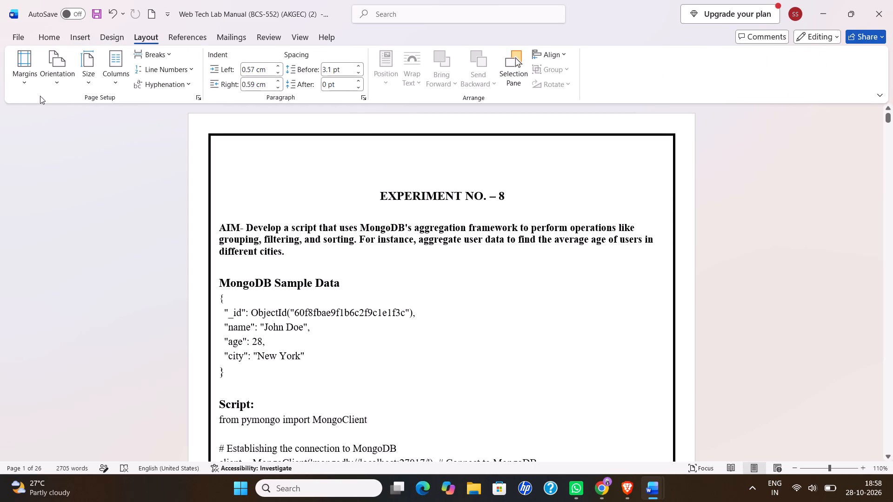
pyautogui.click(35, 72)
pyautogui.click(58, 121)
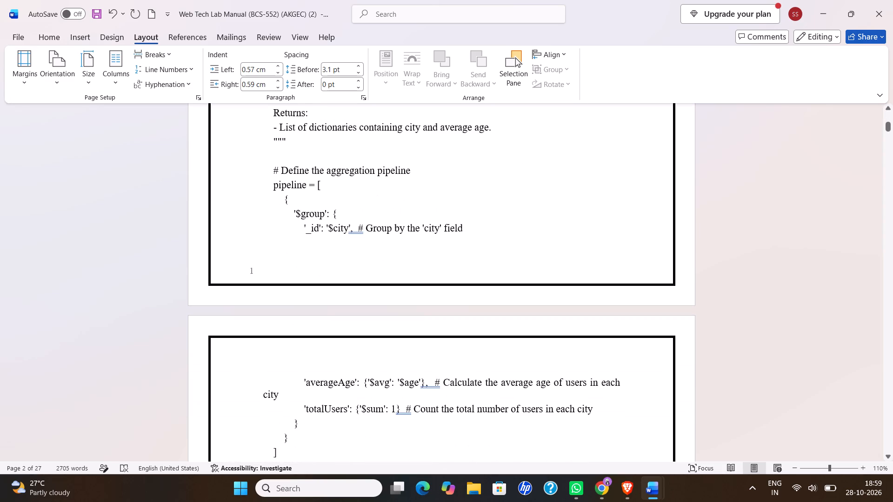
# Examine the text layout and page-number placement throughout the document, ending at the bottom of the first page.
pyautogui.scroll(10, 420, 210)
pyautogui.scroll(-9, 420, 210)
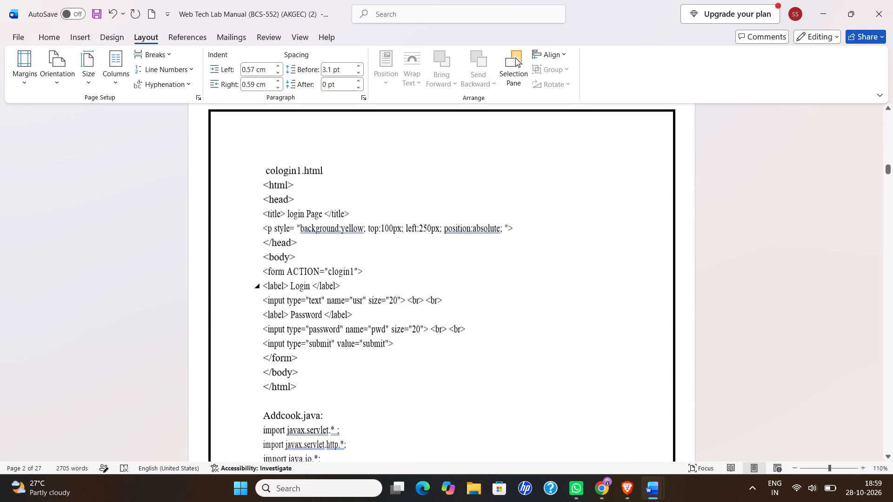
pyautogui.scroll(-17, 420, 210)
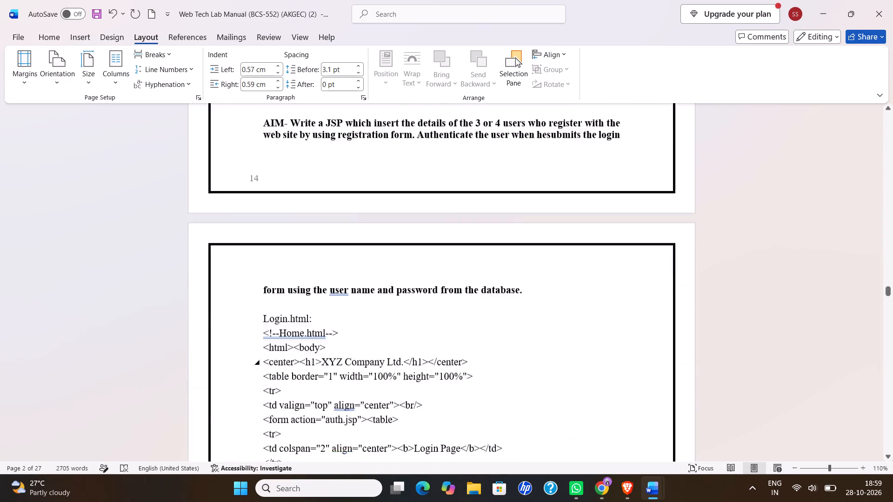
pyautogui.scroll(-6, 420, 210)
pyautogui.scroll(10, 420, 210)
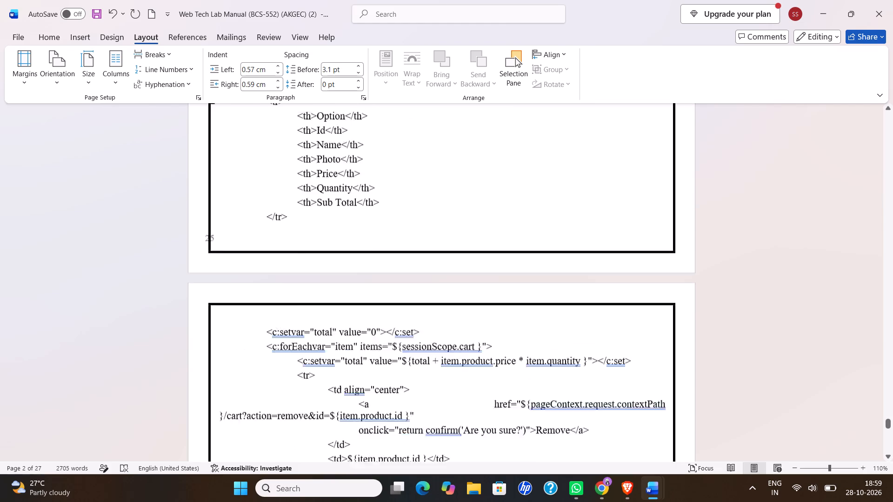
pyautogui.scroll(8, 420, 210)
pyautogui.scroll(16, 420, 210)
pyautogui.scroll(-2, 420, 210)
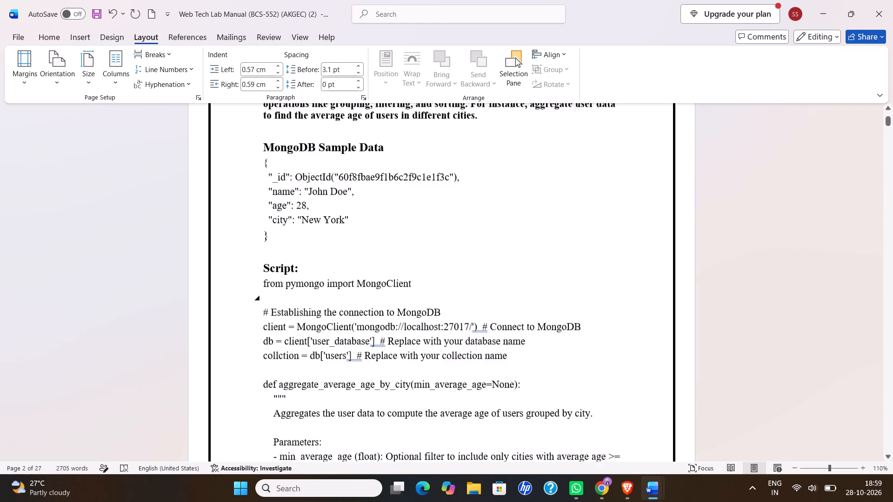
pyautogui.scroll(-4, 420, 210)
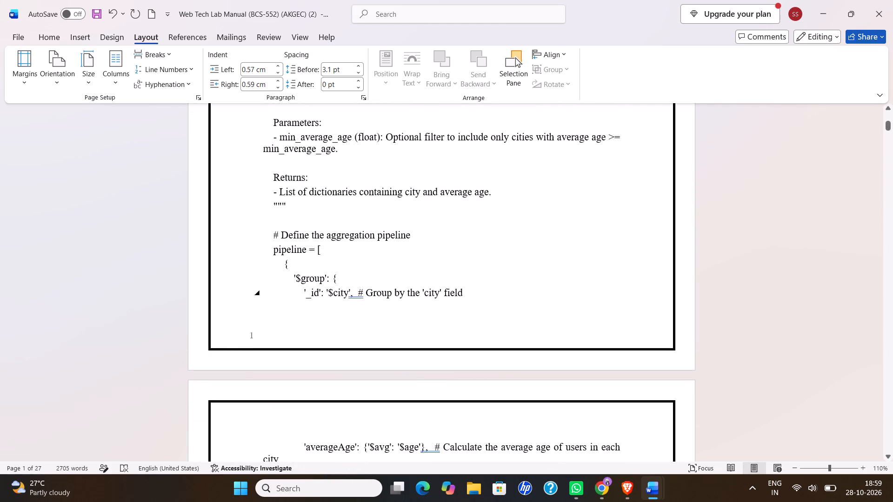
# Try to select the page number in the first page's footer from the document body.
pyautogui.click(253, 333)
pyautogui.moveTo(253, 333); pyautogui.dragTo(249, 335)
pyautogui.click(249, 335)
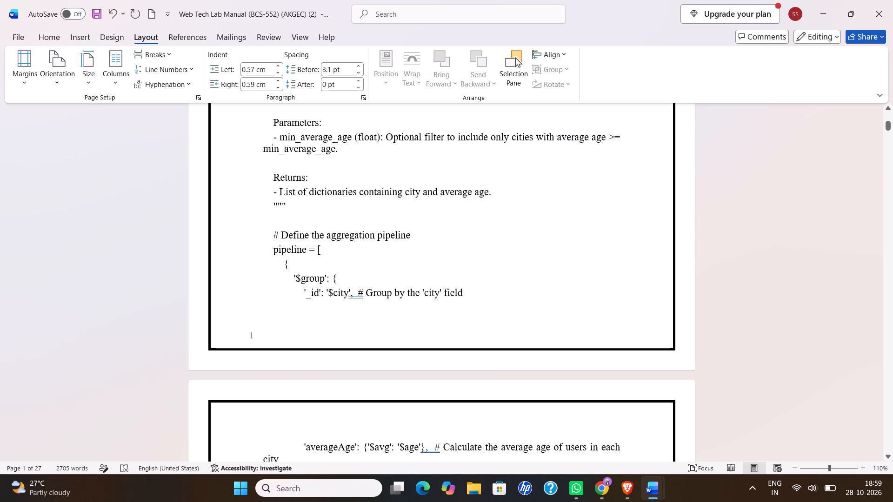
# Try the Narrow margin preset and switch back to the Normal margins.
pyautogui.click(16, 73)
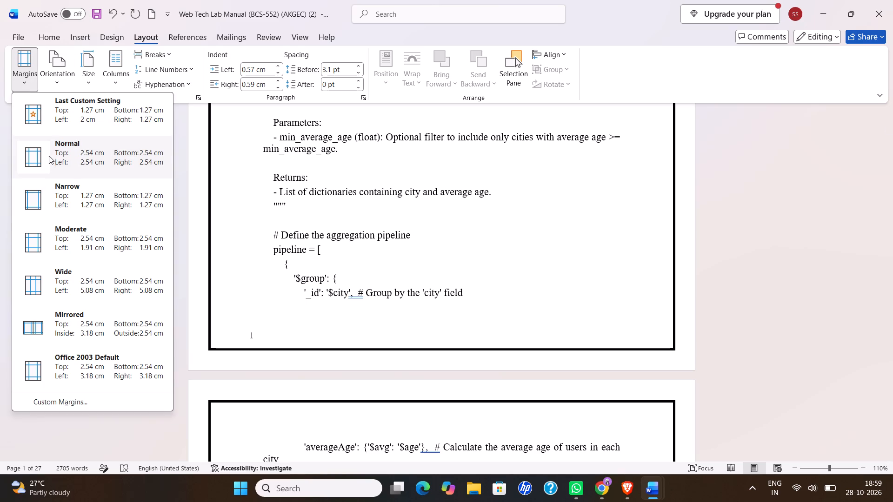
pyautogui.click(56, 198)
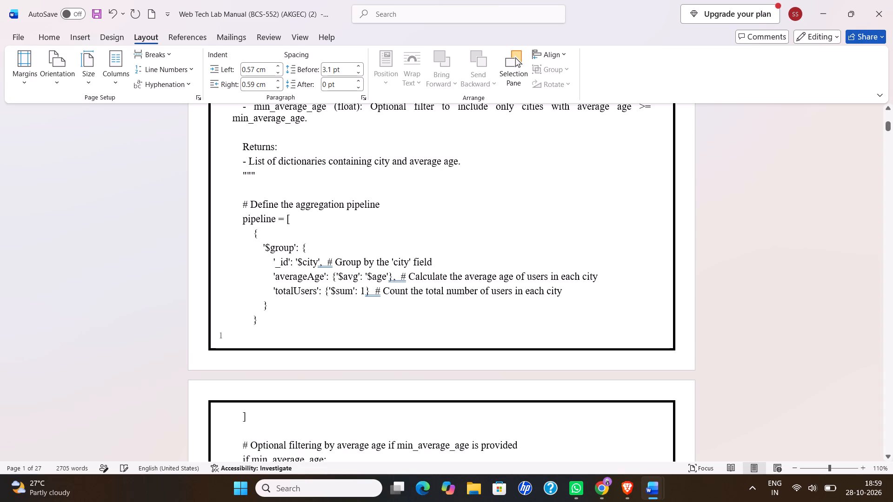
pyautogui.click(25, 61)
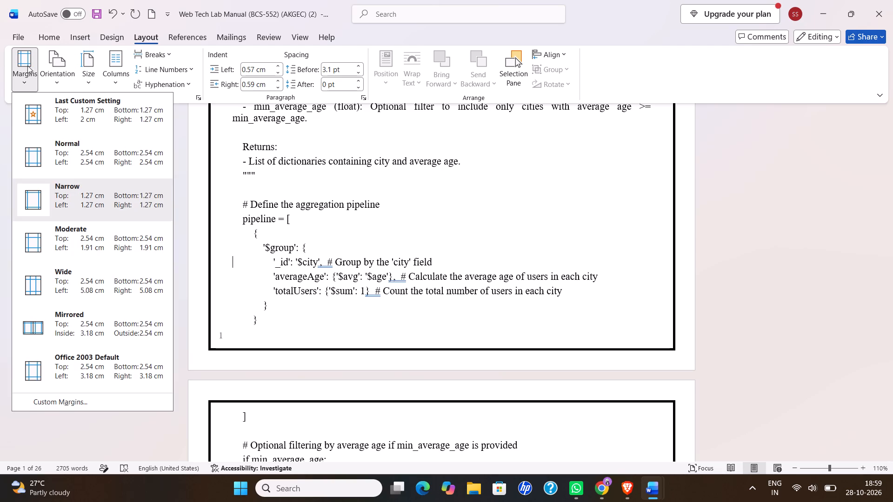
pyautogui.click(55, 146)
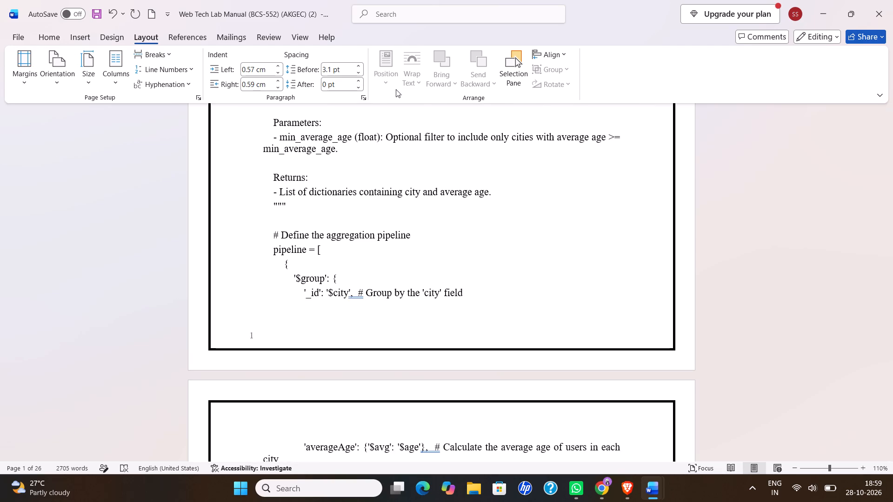
# Remove the page numbers from the document.
pyautogui.click(93, 36)
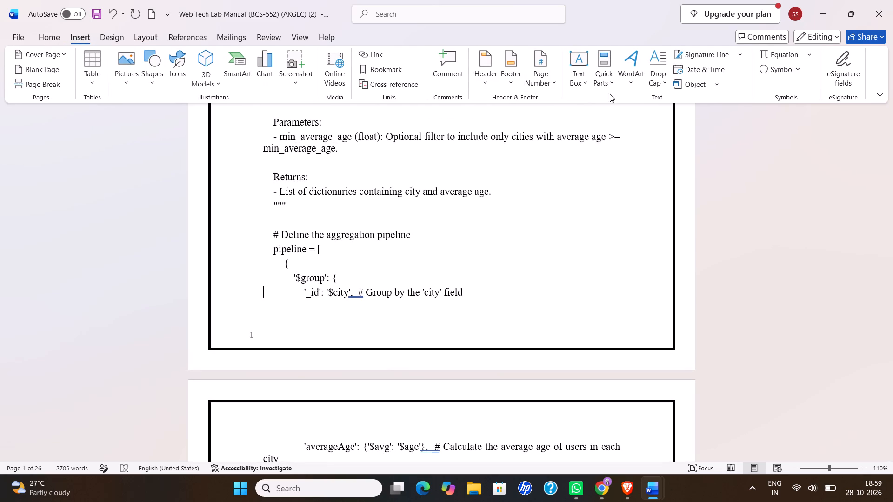
pyautogui.click(544, 86)
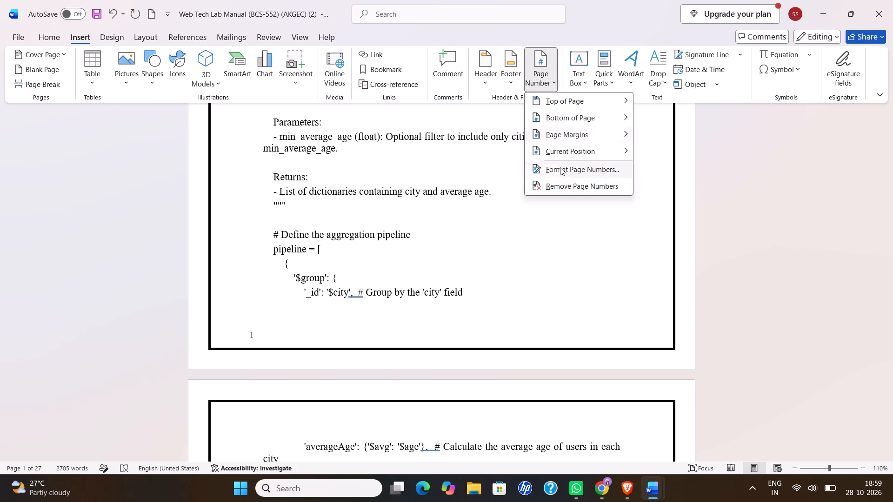
pyautogui.click(564, 185)
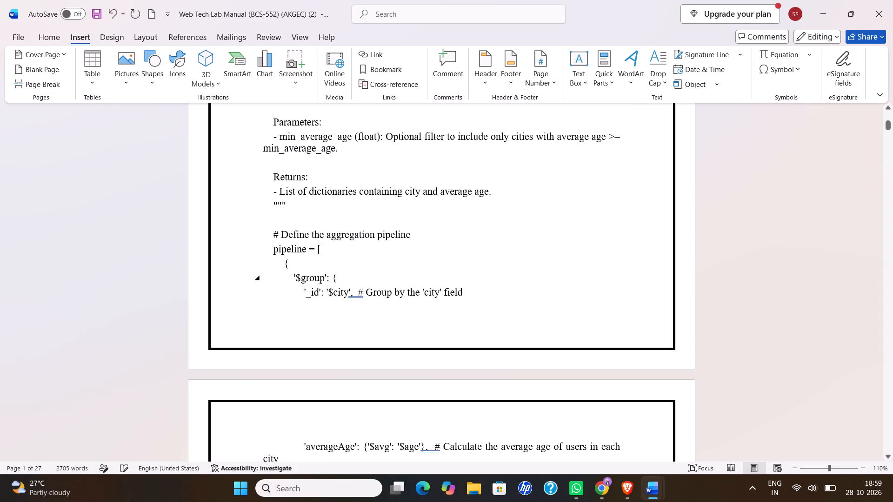
# Look through the following pages for any leftover page numbers and return to the first page.
pyautogui.scroll(-8, 433, 277)
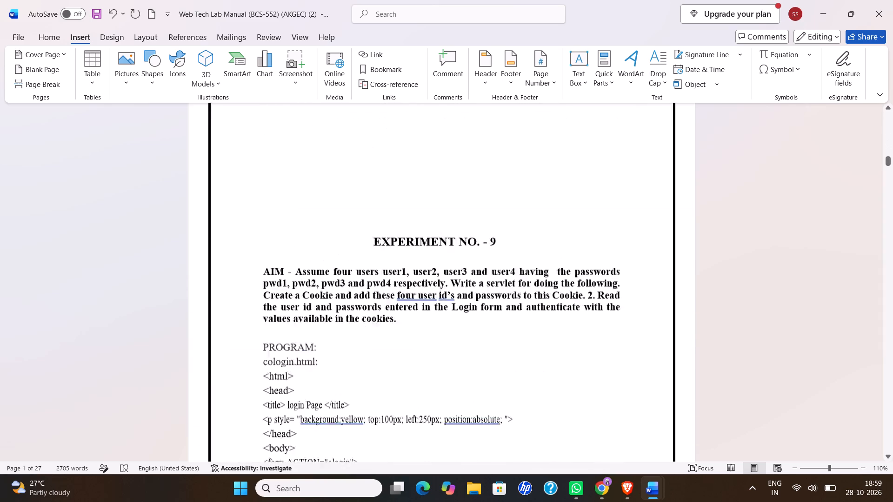
pyautogui.scroll(-5, 433, 277)
pyautogui.scroll(1, 433, 277)
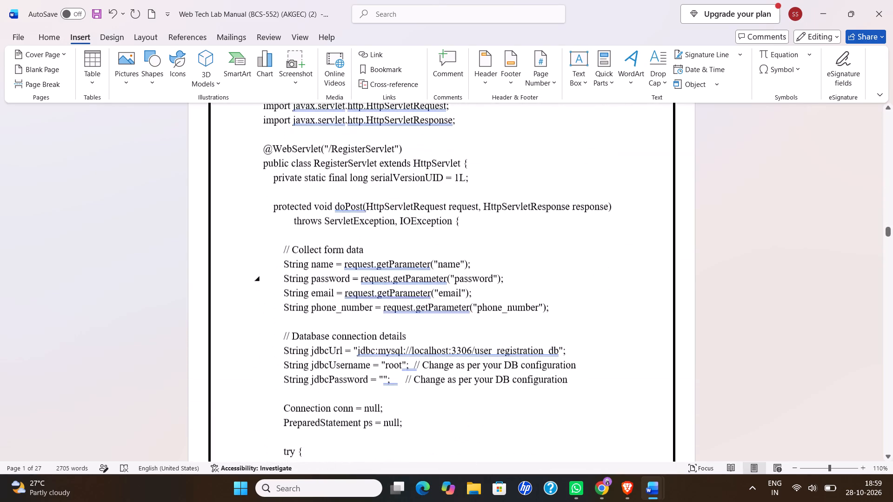
pyautogui.scroll(20, 433, 277)
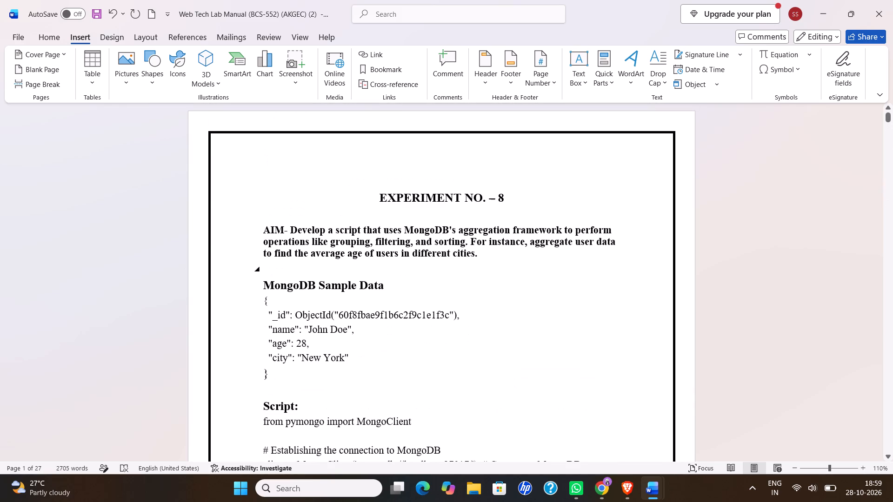
# Review the Experiment No. – 8 pages for layout and leftover page numbers, from the aim to the sample output.
pyautogui.scroll(-2, 433, 277)
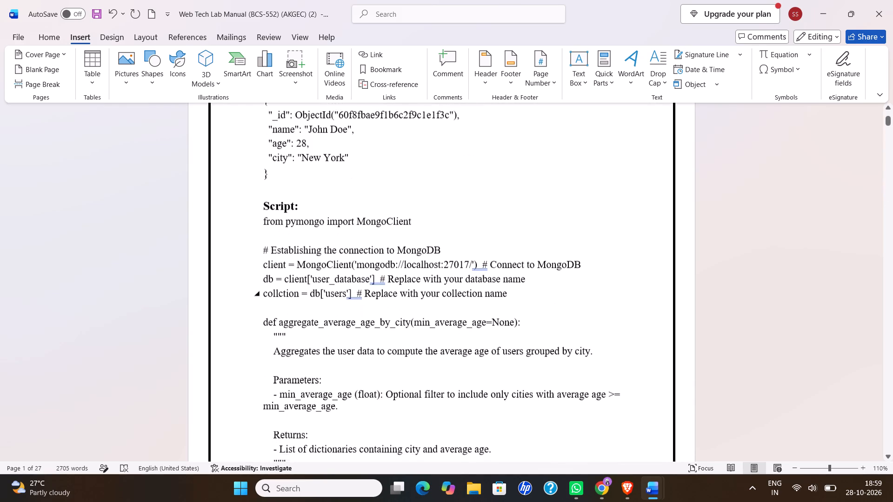
pyautogui.scroll(-2, 433, 277)
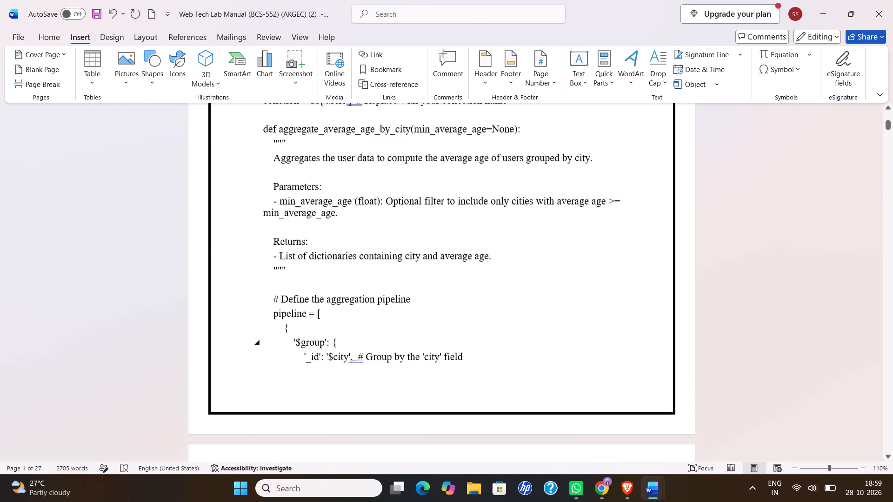
pyautogui.scroll(-1, 433, 277)
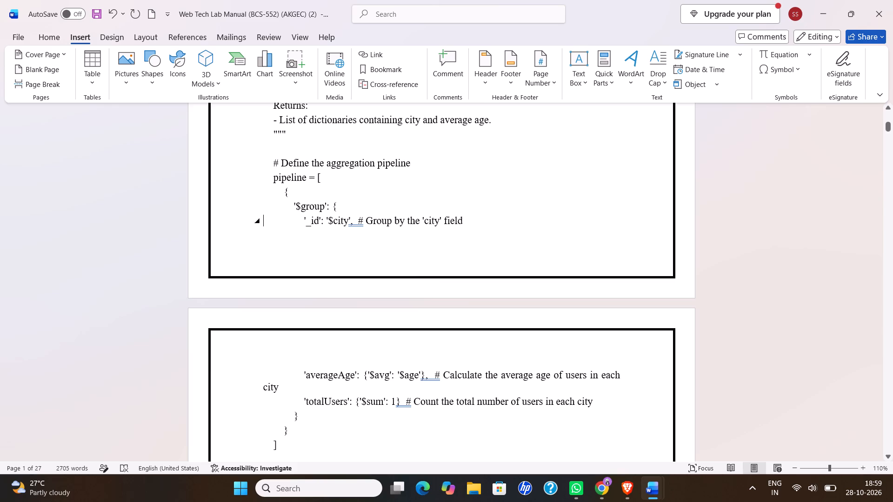
pyautogui.scroll(-1, 336, 235)
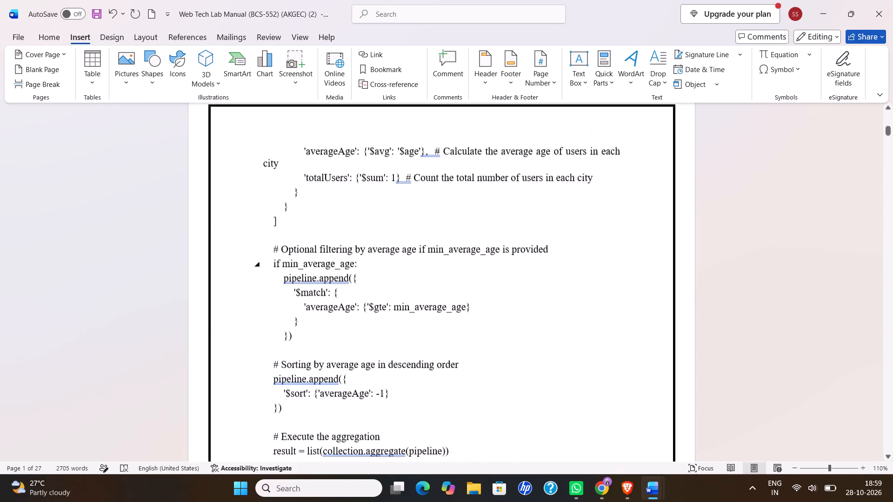
pyautogui.scroll(-4, 336, 235)
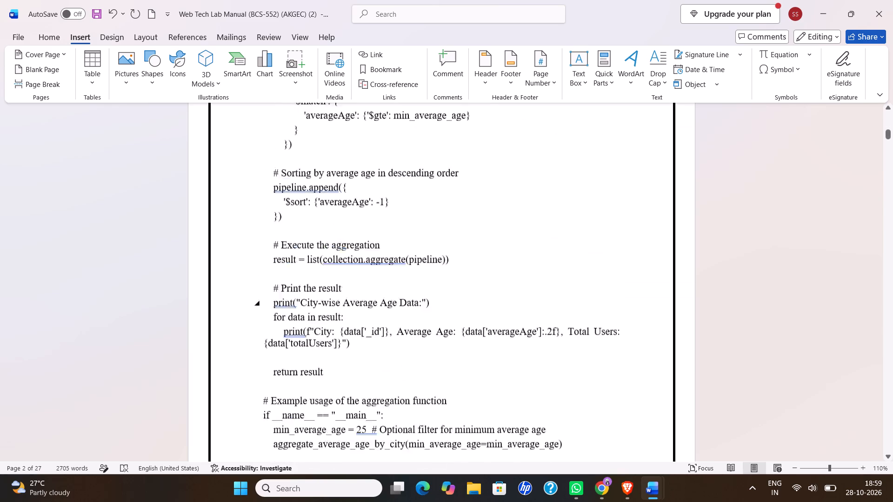
pyautogui.scroll(-11, 336, 235)
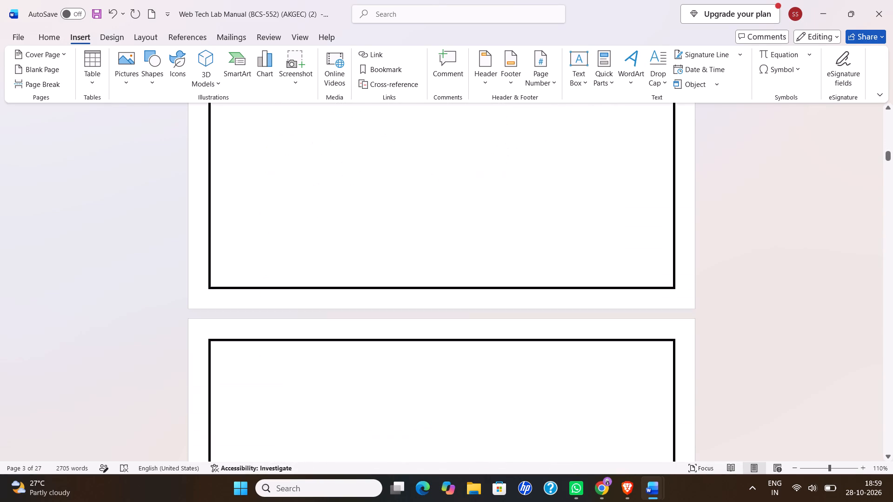
pyautogui.scroll(-2, 336, 235)
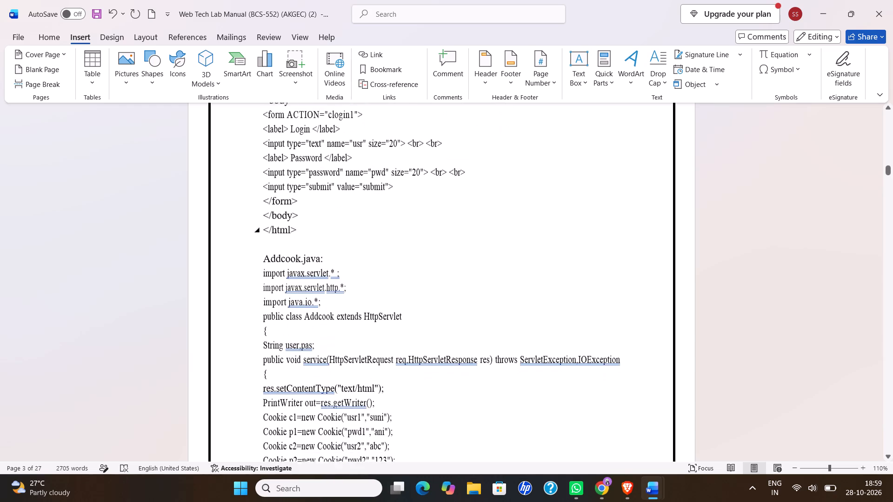
pyautogui.scroll(4, 336, 235)
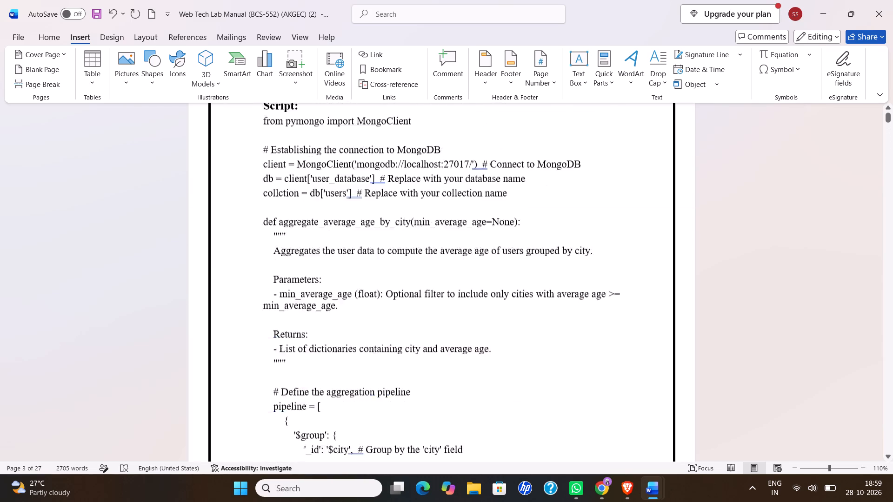
pyautogui.scroll(-3, 336, 235)
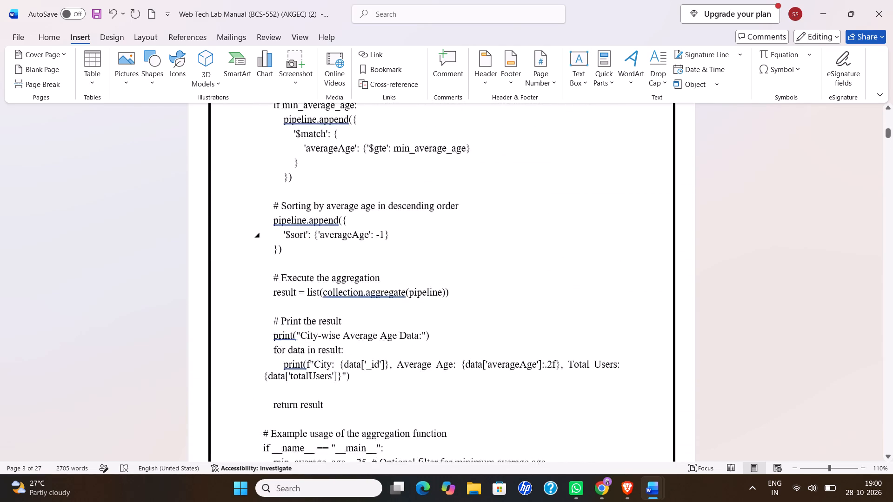
pyautogui.scroll(-2, 336, 235)
pyautogui.scroll(2, 336, 235)
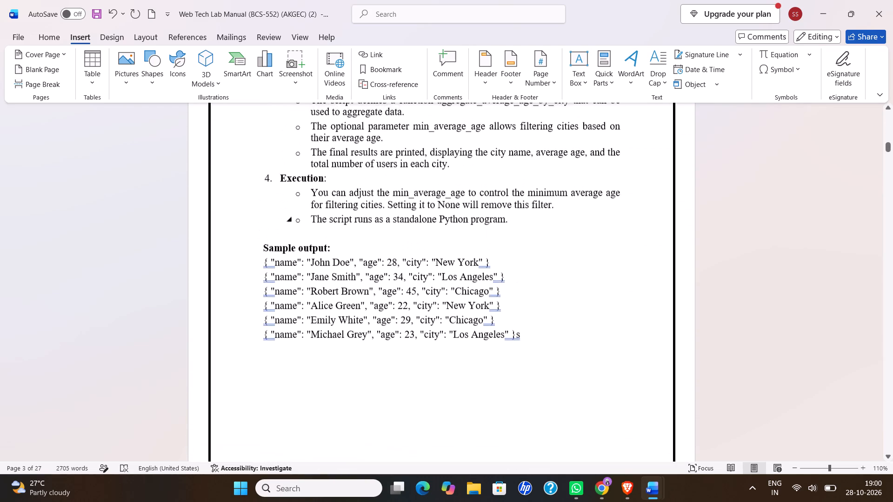
pyautogui.scroll(1, 336, 235)
# Review the Experiment No. - 9 pages through to the opening of Experiment No. – 10, checking layout and footers.
pyautogui.scroll(-4, 336, 235)
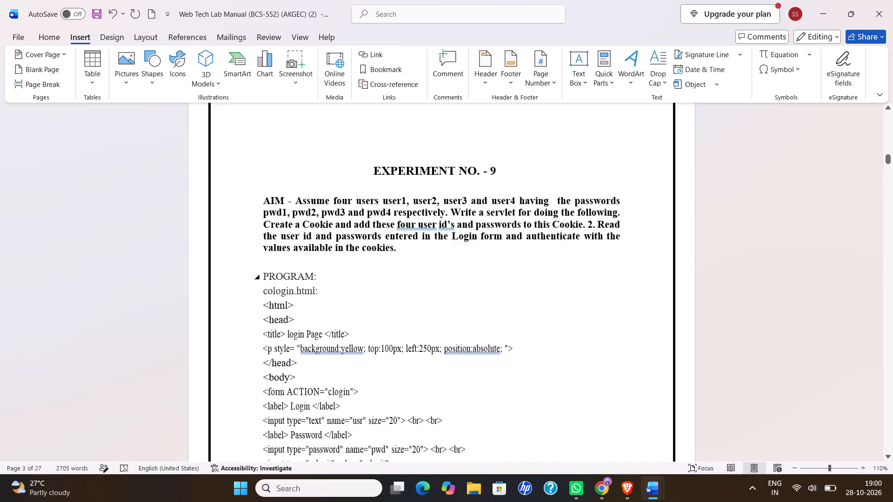
pyautogui.scroll(-11, 336, 235)
pyautogui.scroll(7, 336, 235)
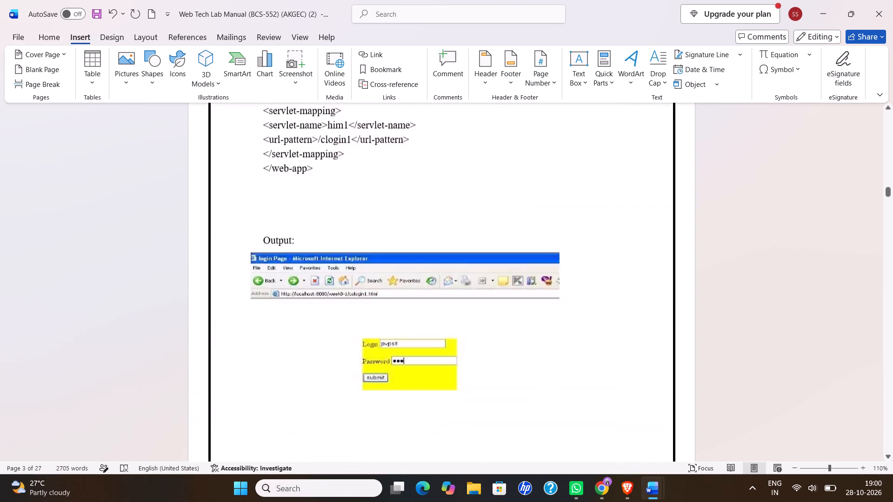
pyautogui.scroll(-5, 336, 235)
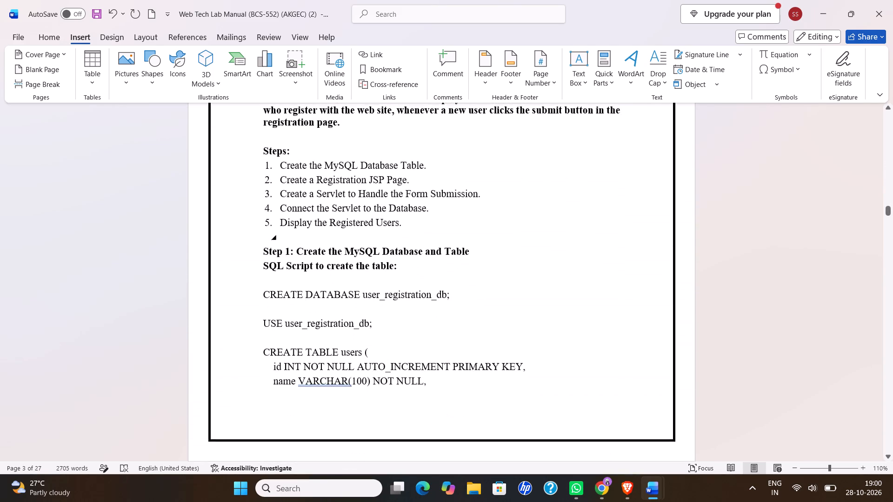
pyautogui.scroll(1, 336, 235)
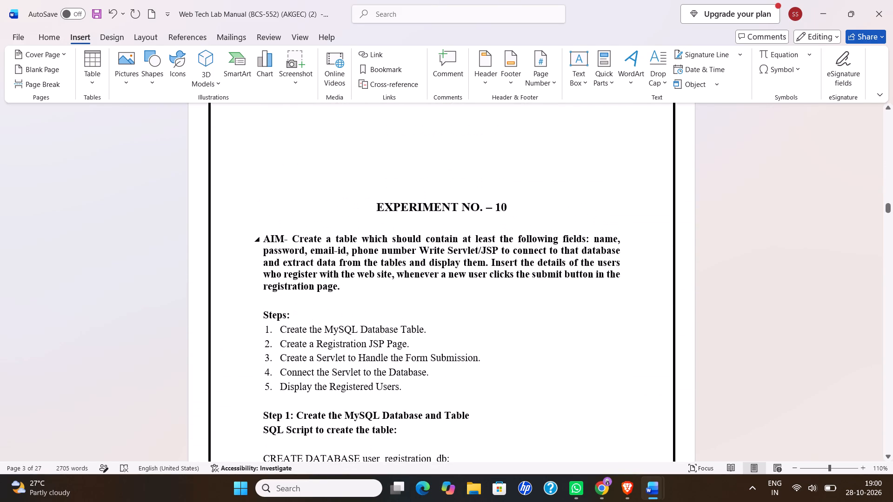
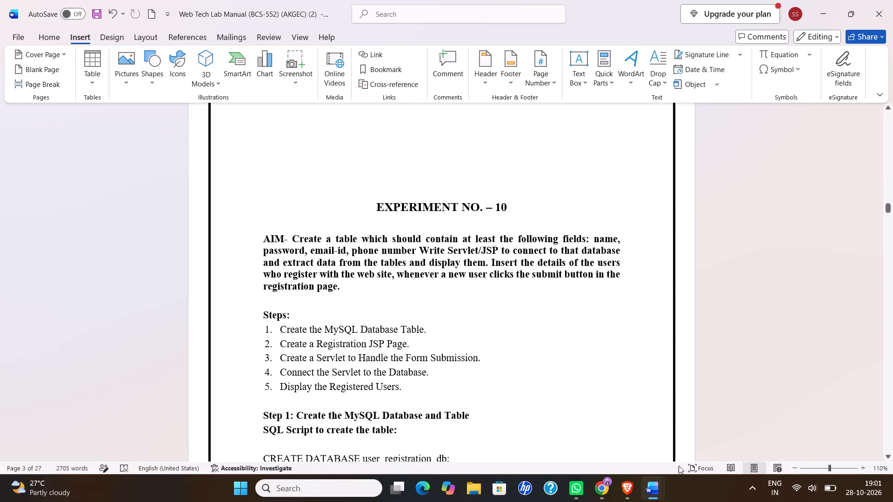
# Switch to the Brave browser and set the playing YouTube video's quality to 360p.
pyautogui.click(627, 489)
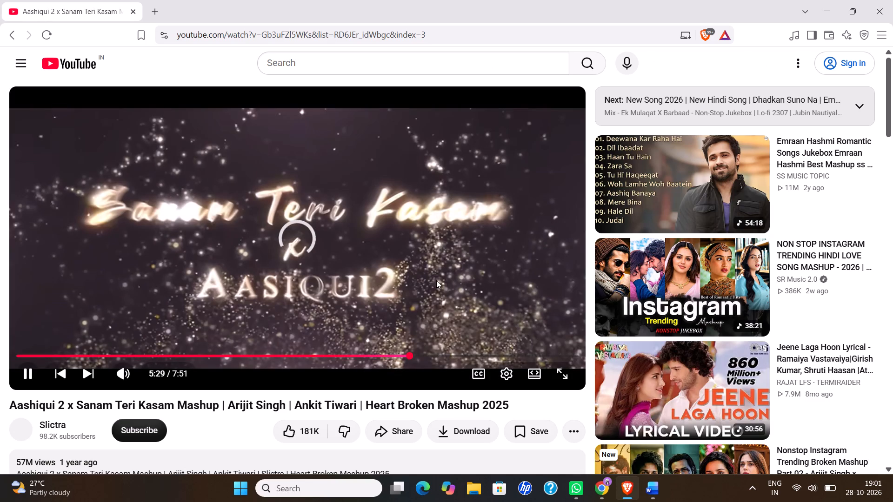
pyautogui.click(506, 368)
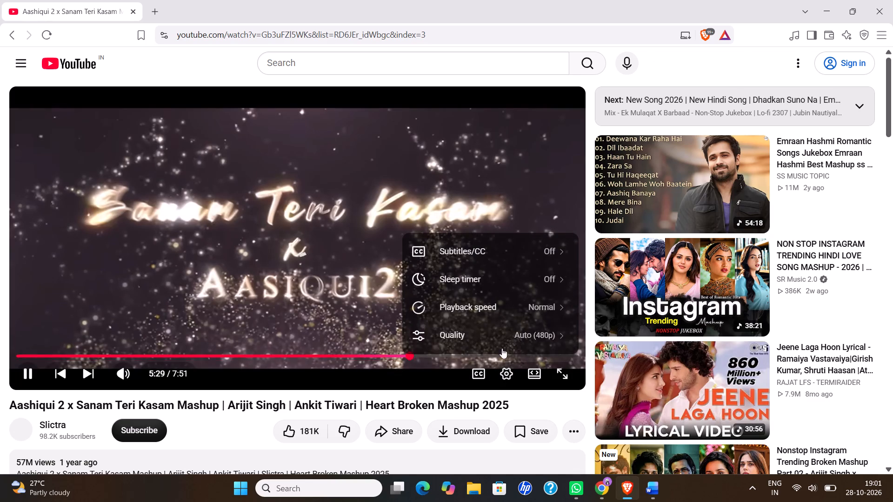
pyautogui.click(515, 325)
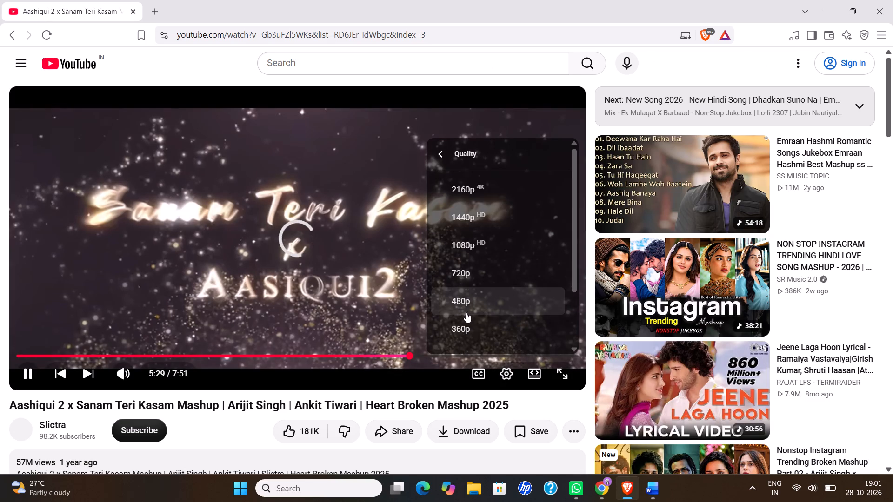
pyautogui.click(461, 322)
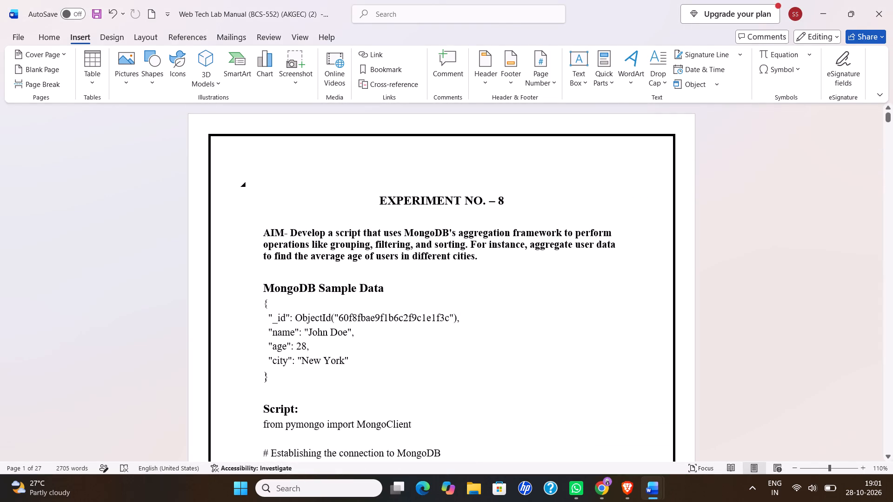
pyautogui.click(381, 188)
pyautogui.press('BackSpace')
pyautogui.press('BackSpace')
pyautogui.press('BackSpace')
pyautogui.press('BackSpace')
pyautogui.click(366, 198)
pyautogui.press('BackSpace')
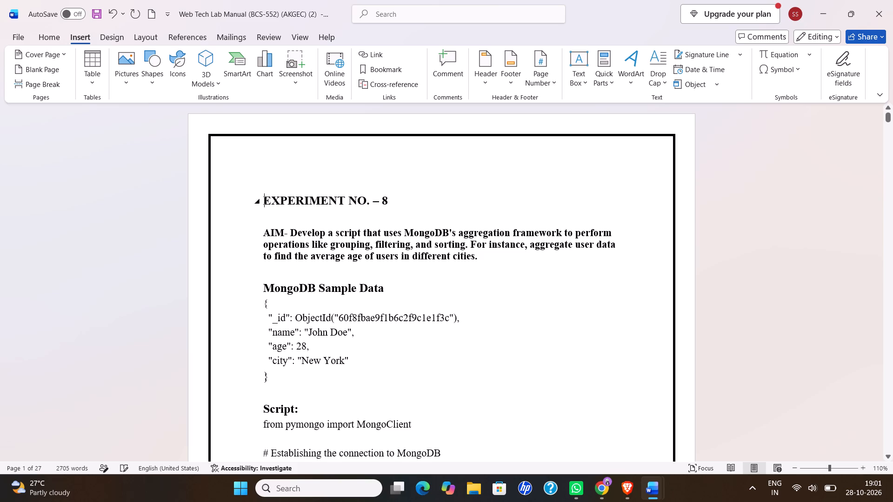
pyautogui.press('BackSpace')
pyautogui.press('BackSpace')
pyautogui.press('BackSpace')
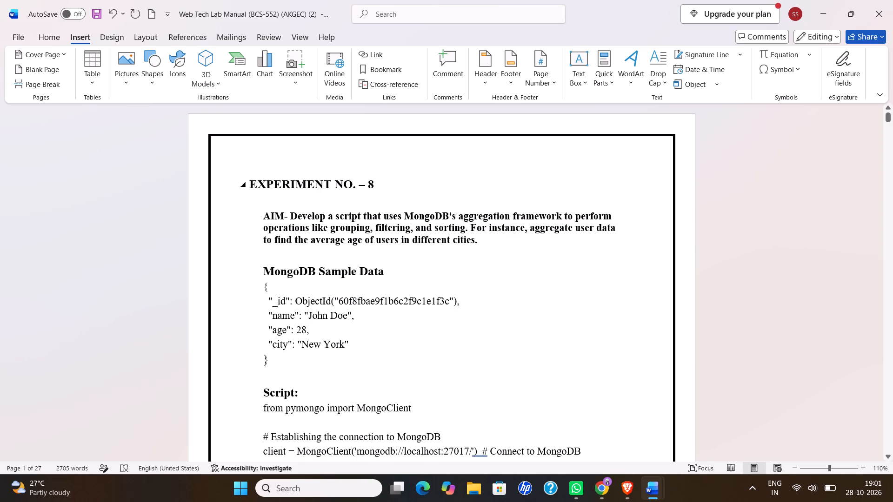
# Centre the EXPERIMENT NO. – 8 heading and format it in Times New Roman at size 16.
pyautogui.moveTo(385, 181); pyautogui.dragTo(199, 176)
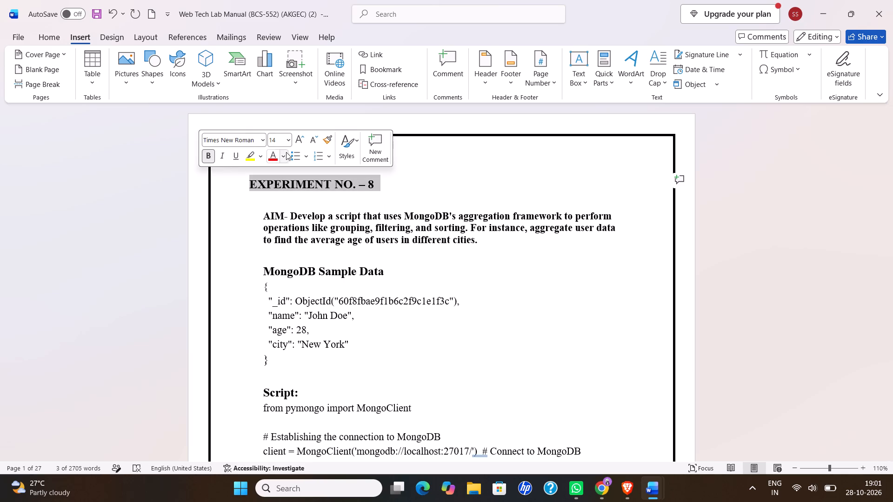
pyautogui.click(58, 33)
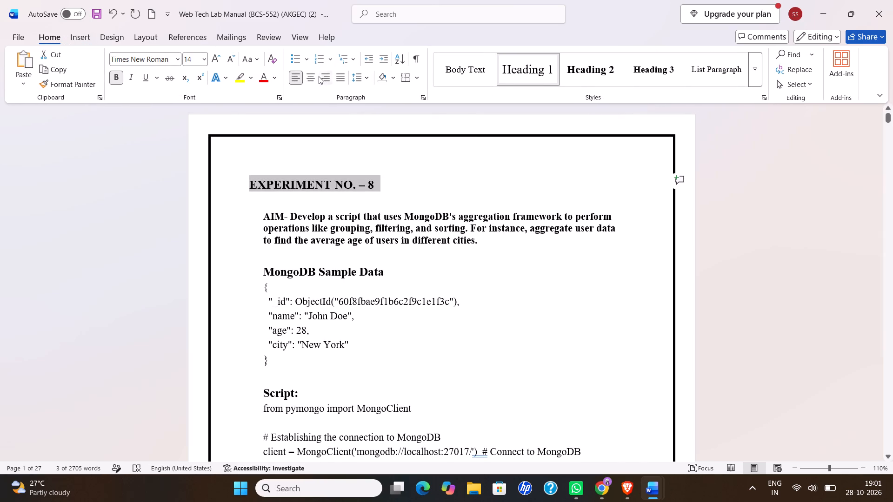
pyautogui.click(314, 78)
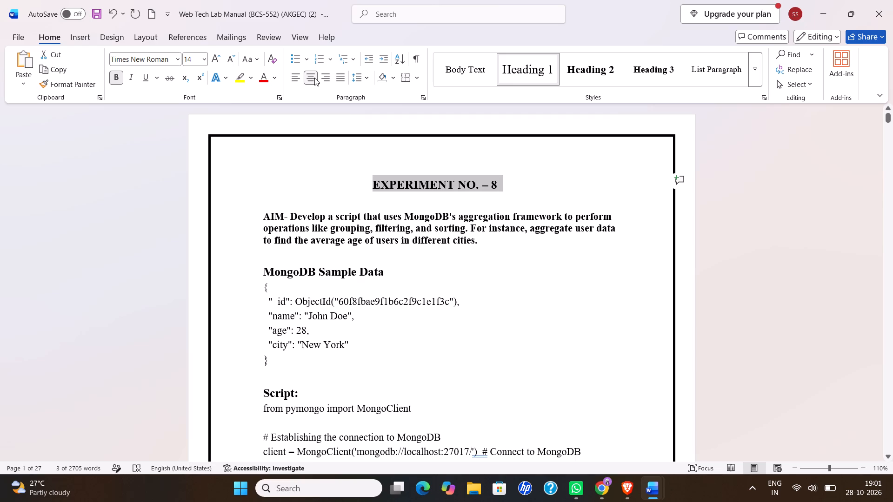
pyautogui.click(204, 60)
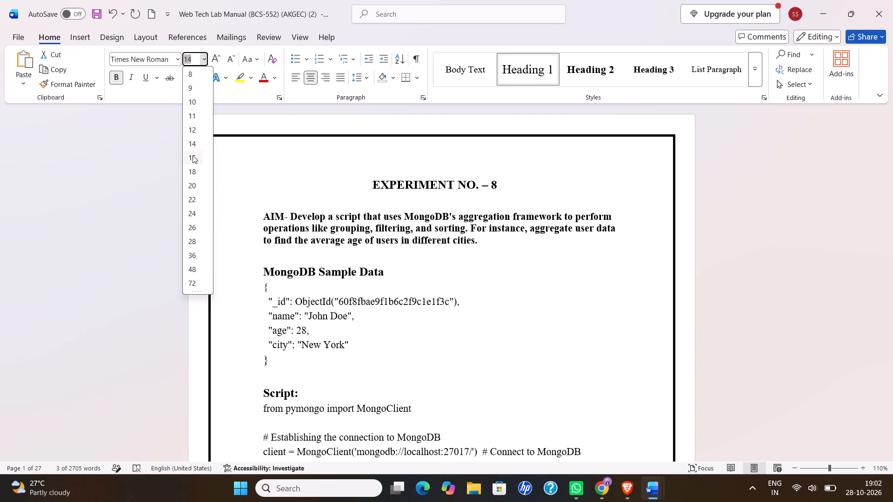
pyautogui.click(193, 155)
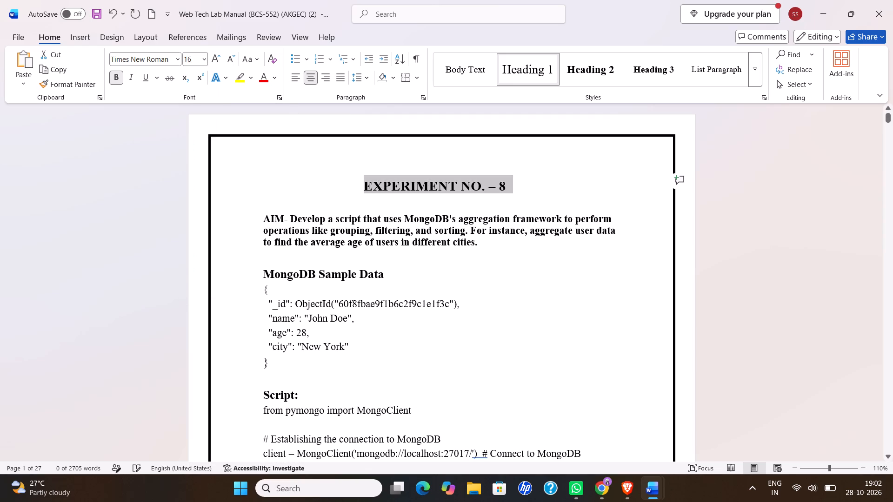
pyautogui.click(164, 60)
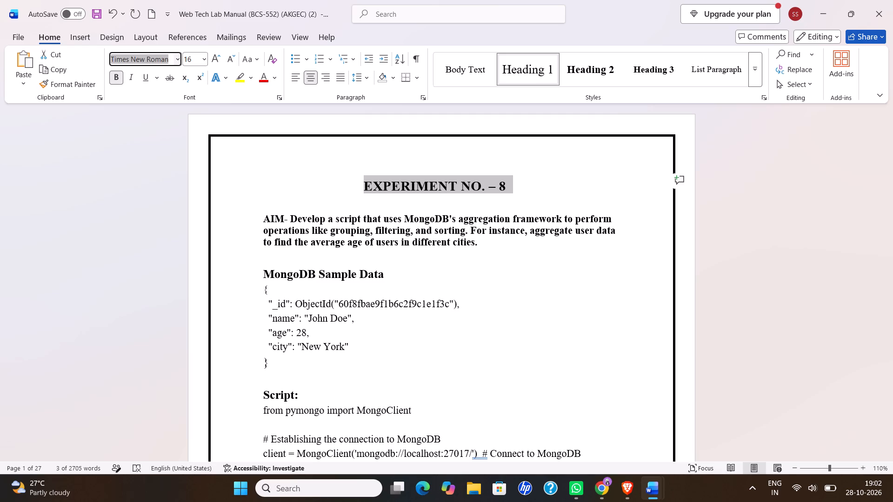
pyautogui.click(176, 58)
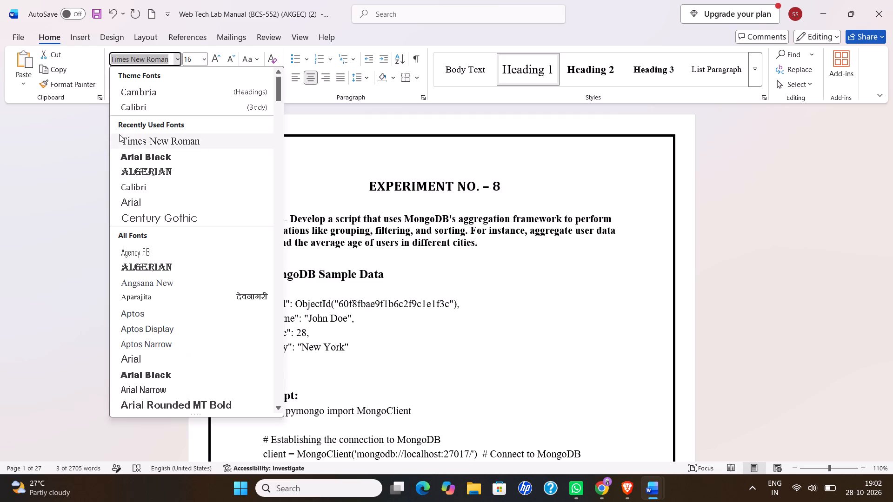
pyautogui.click(129, 139)
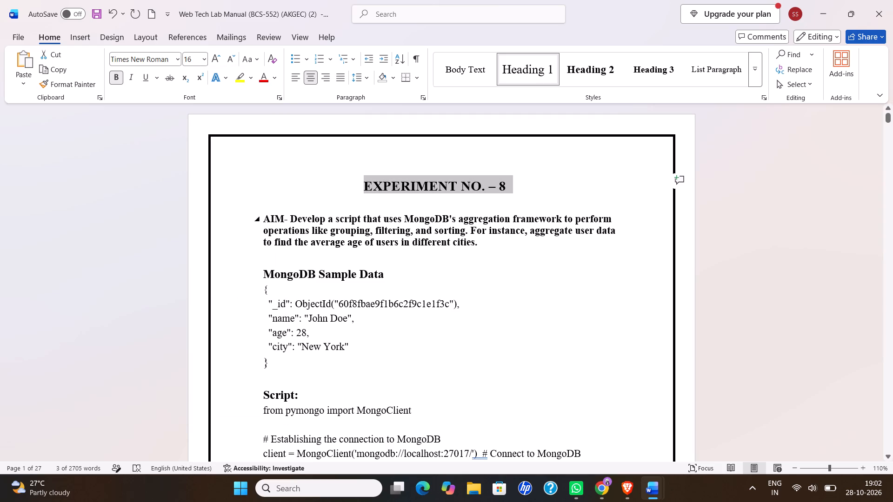
pyautogui.click(531, 271)
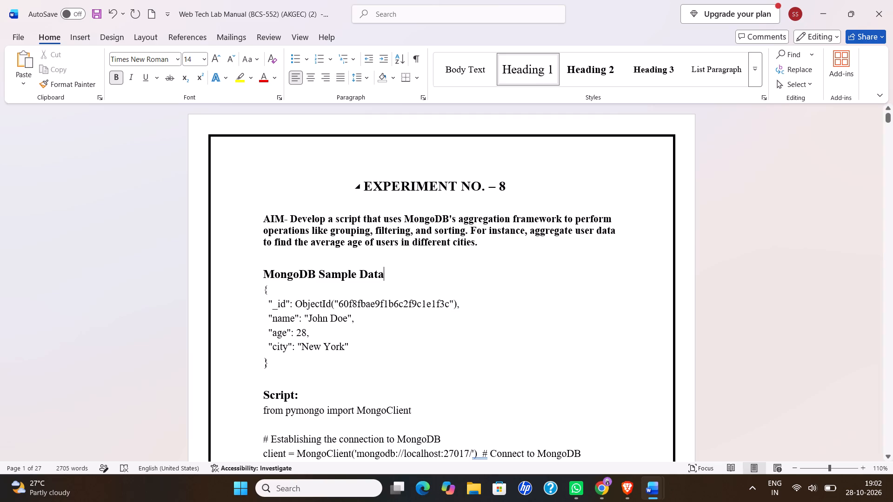
# Change the first page's heading text from EXPERIMENT NO. – 8 to PRACTICAL –08.
pyautogui.moveTo(485, 190); pyautogui.dragTo(381, 189)
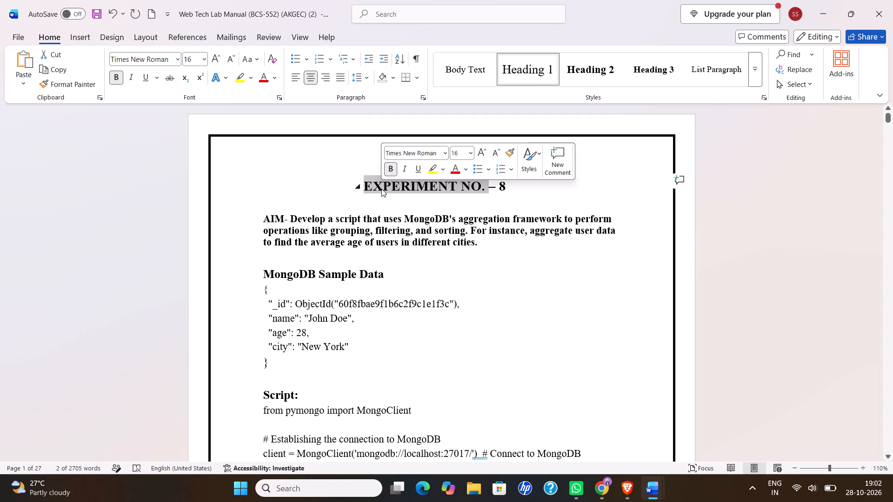
pyautogui.press('p')
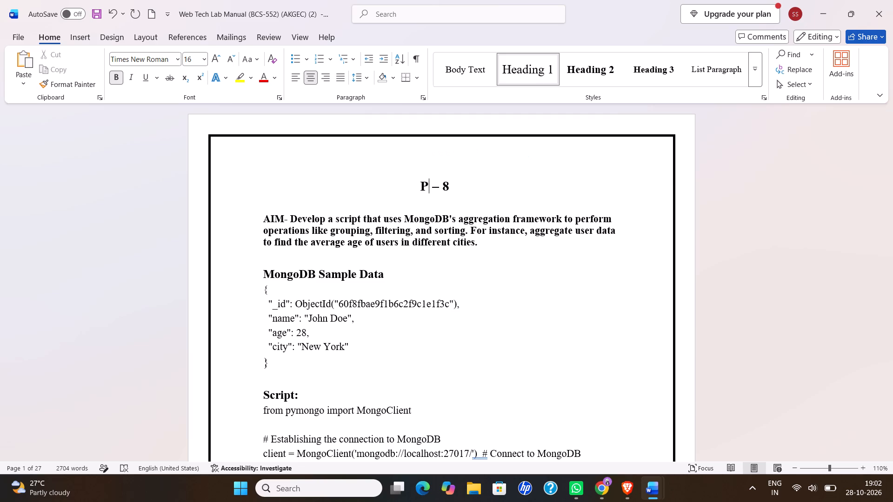
pyautogui.write('RA')
pyautogui.write('CTICAL')
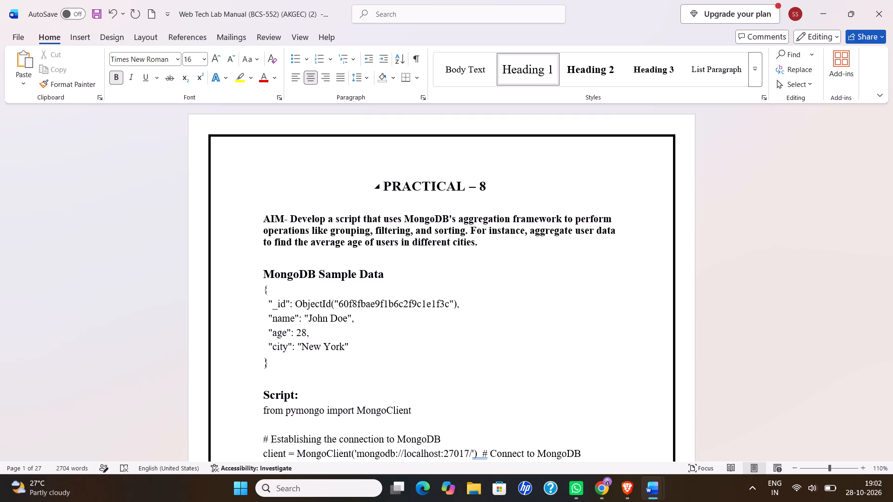
pyautogui.press('Right')
pyautogui.press('Right')
pyautogui.press('Right')
pyautogui.press('BackSpace')
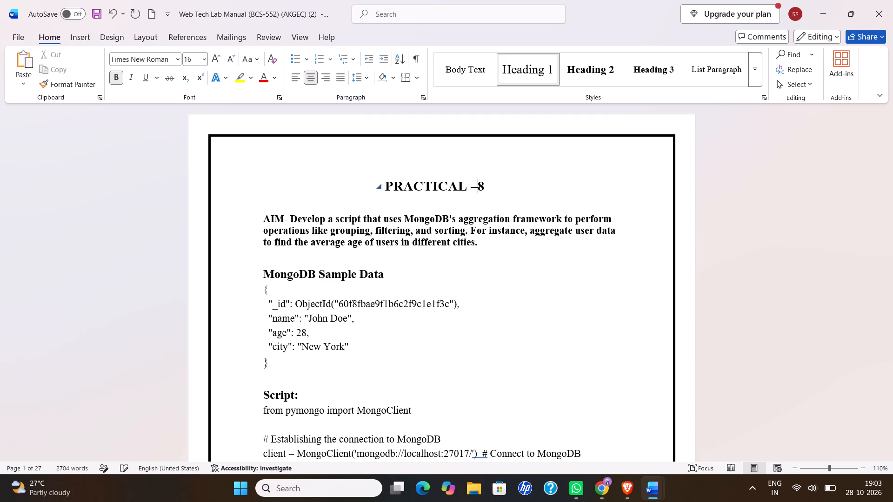
pyautogui.press('0')
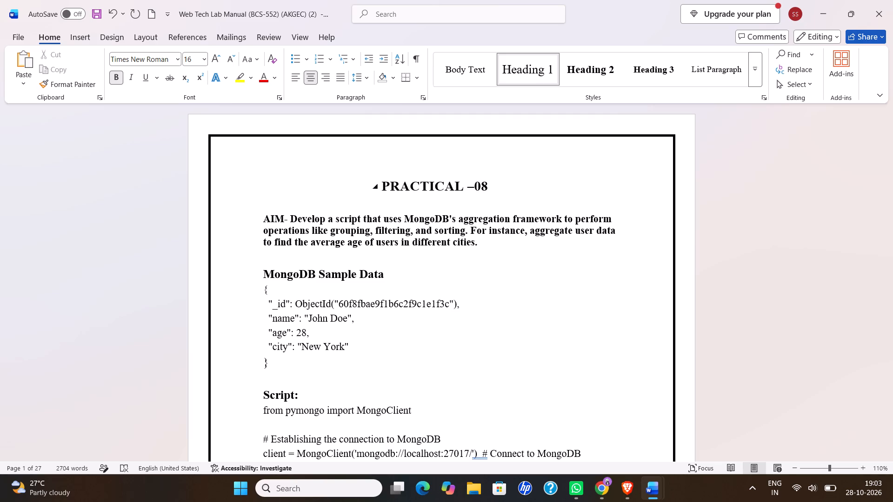
# Underline the PRACTICAL –08 heading.
pyautogui.moveTo(497, 189); pyautogui.dragTo(392, 183)
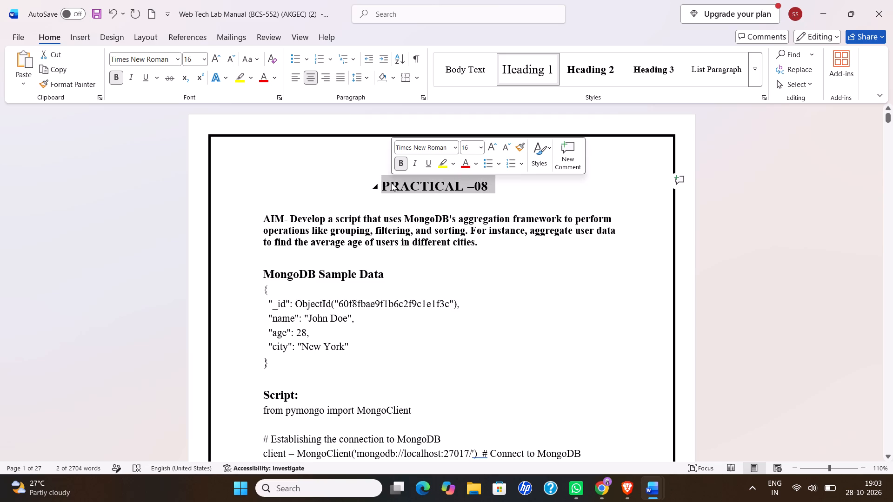
pyautogui.click(146, 74)
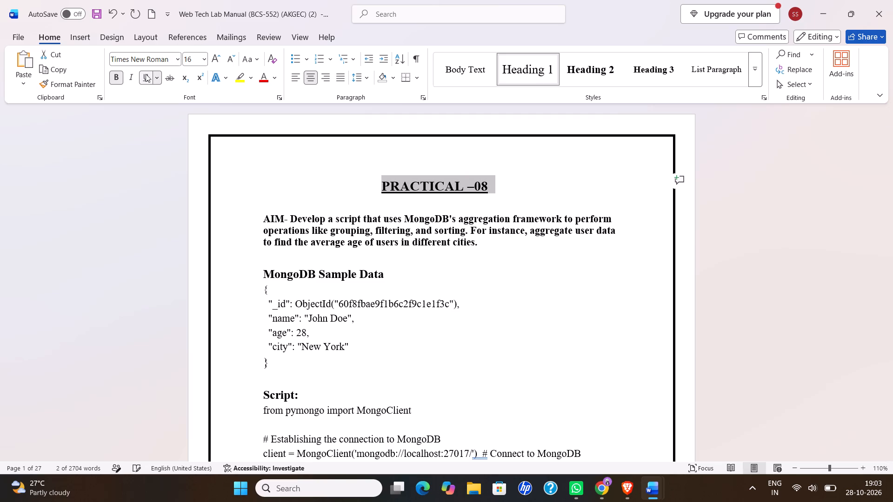
pyautogui.click(526, 179)
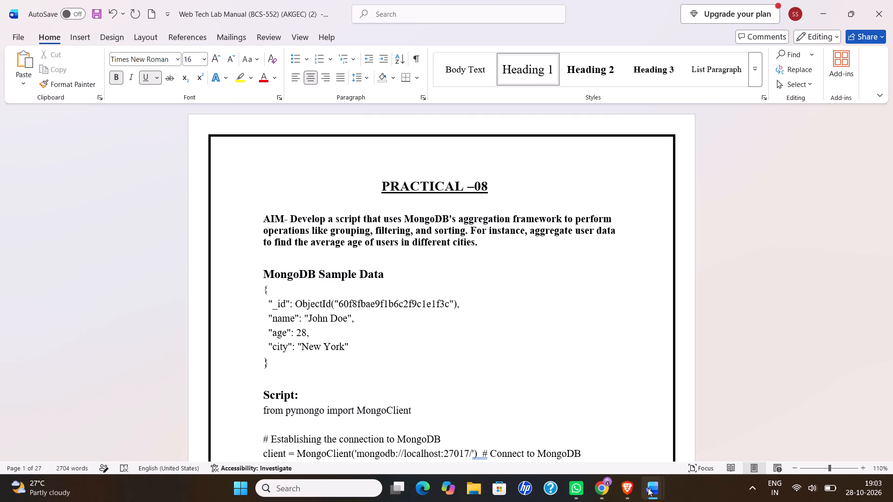
# Set the font size of the PRACTICAL –08 heading to 18.
pyautogui.click(701, 426)
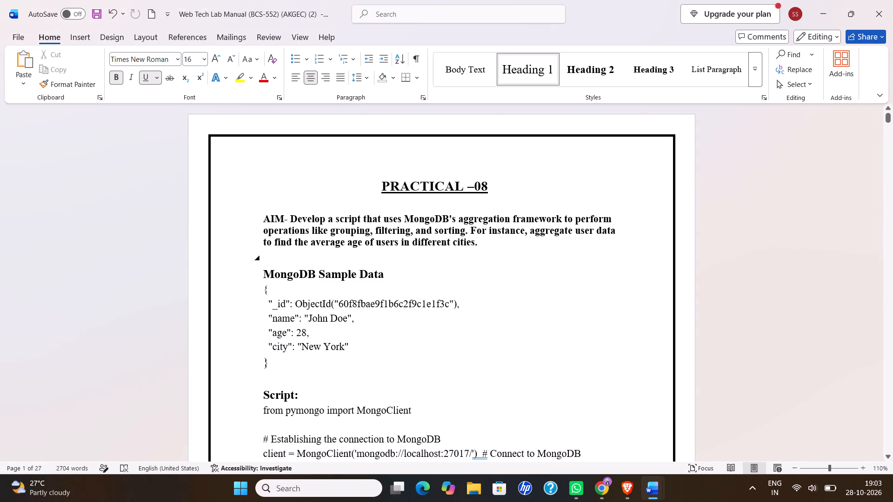
pyautogui.moveTo(491, 185); pyautogui.dragTo(407, 181)
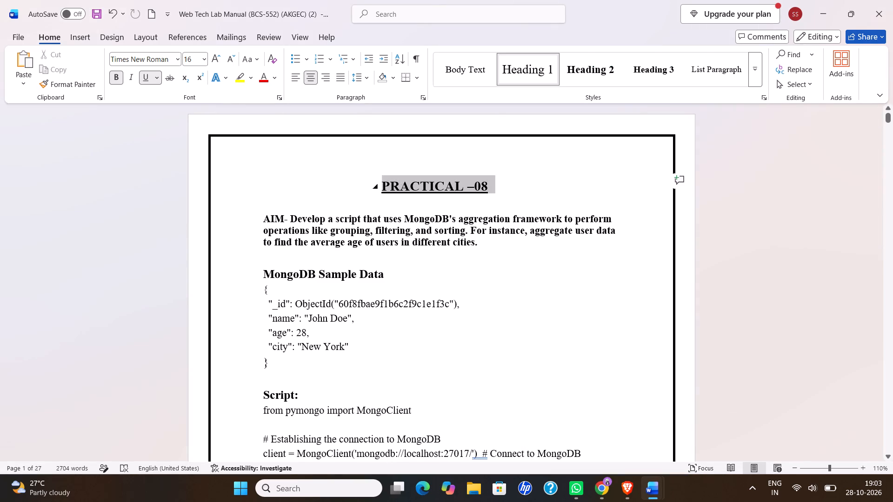
pyautogui.moveTo(407, 181); pyautogui.dragTo(399, 182)
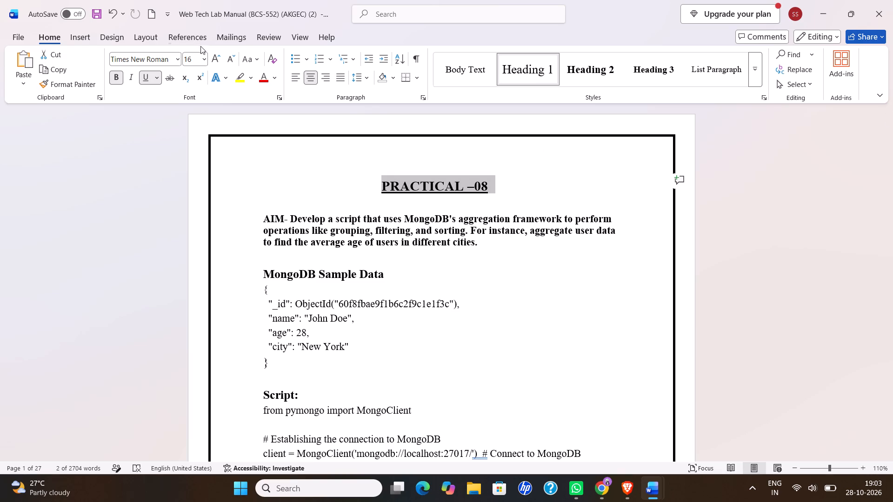
pyautogui.click(206, 58)
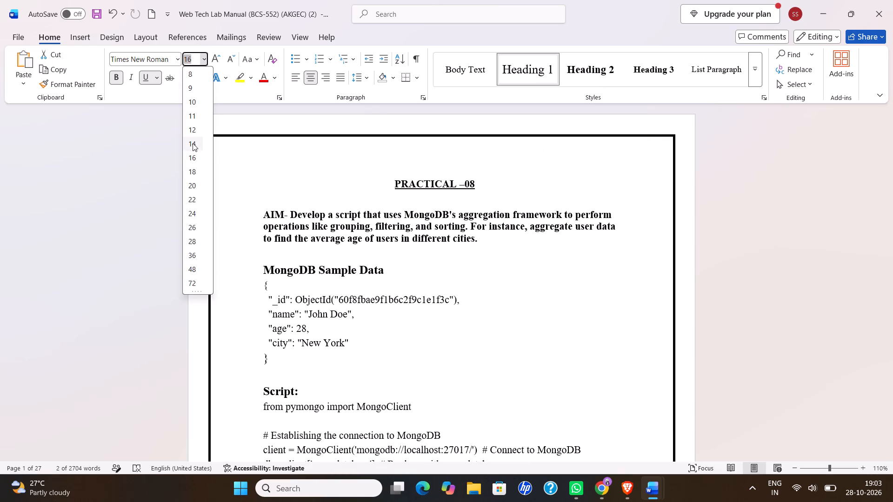
pyautogui.click(193, 171)
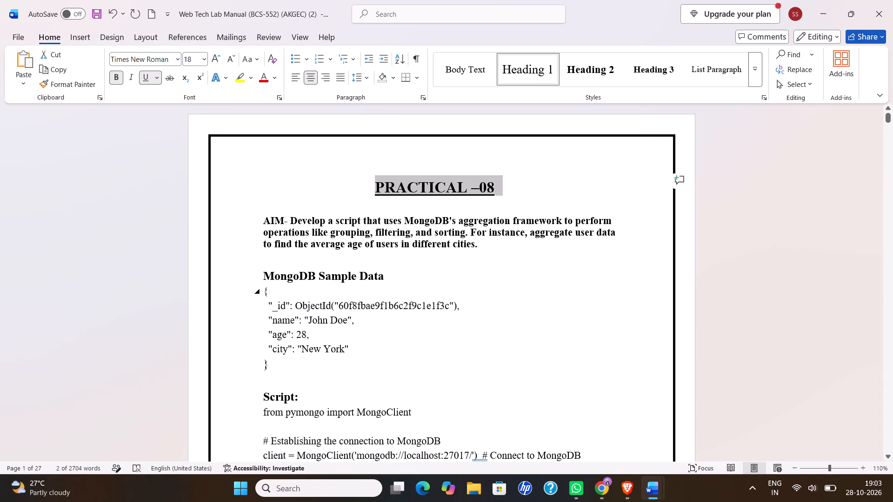
pyautogui.click(517, 290)
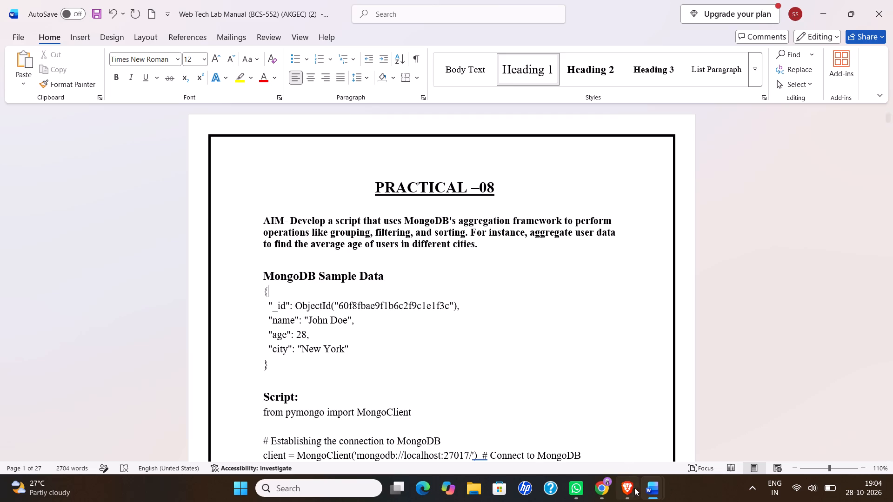
# Check the PRACTICAL 04 WEB TECH document's margins and apply the same custom margins to the Web Tech Lab Manual: top, bottom, right 1.27 cm, left 2 cm.
pyautogui.click(685, 414)
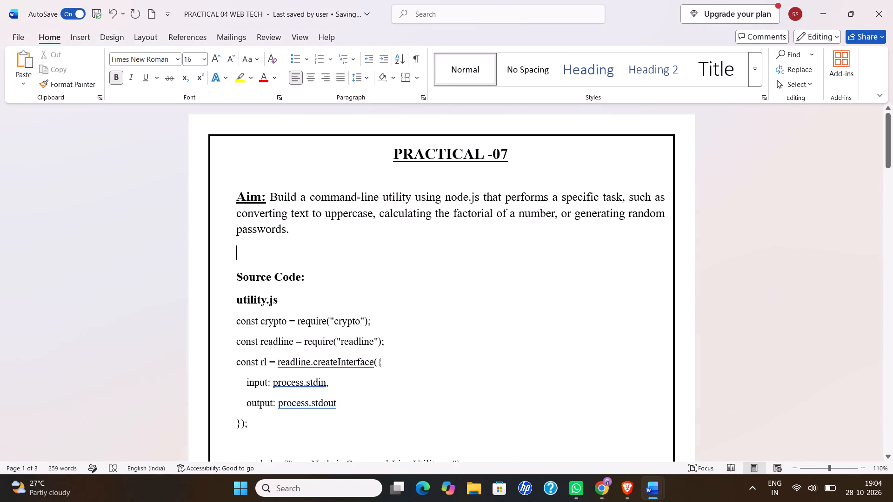
pyautogui.scroll(1, 538, 322)
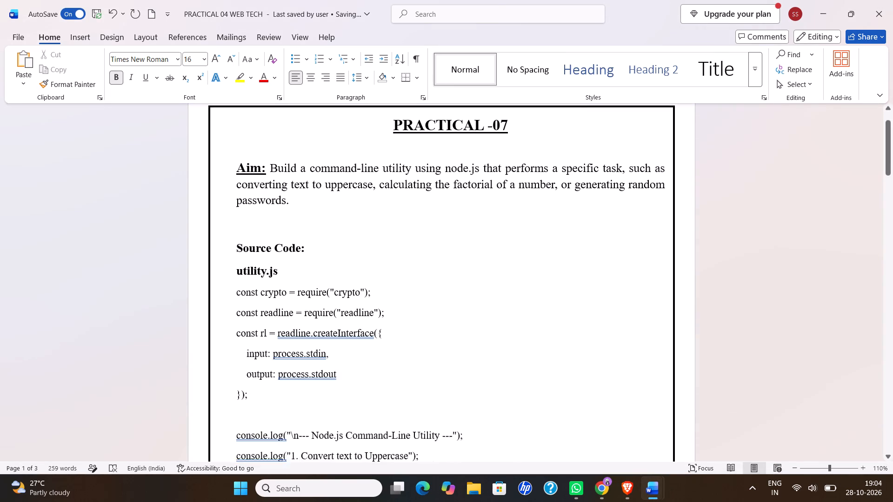
pyautogui.scroll(1, 538, 322)
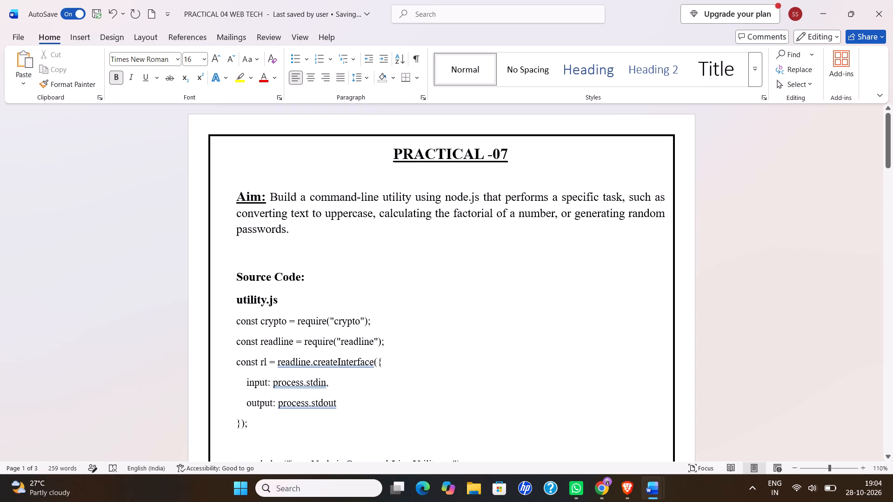
pyautogui.click(83, 39)
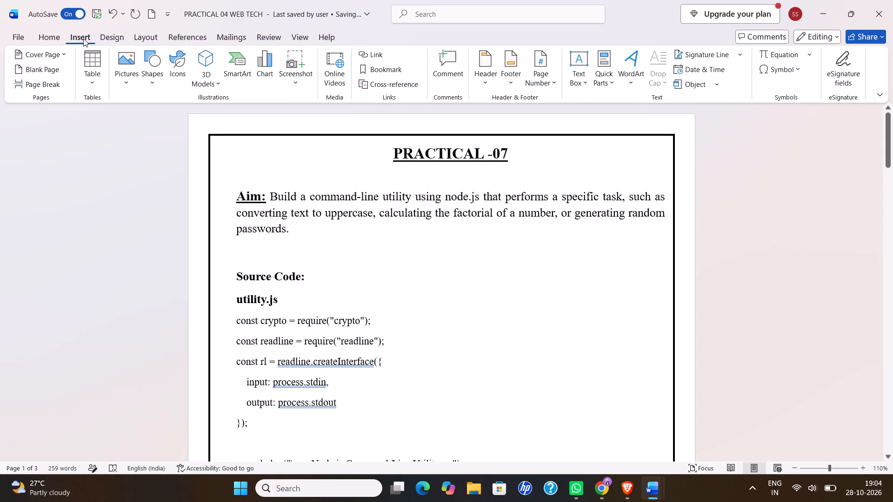
pyautogui.click(155, 33)
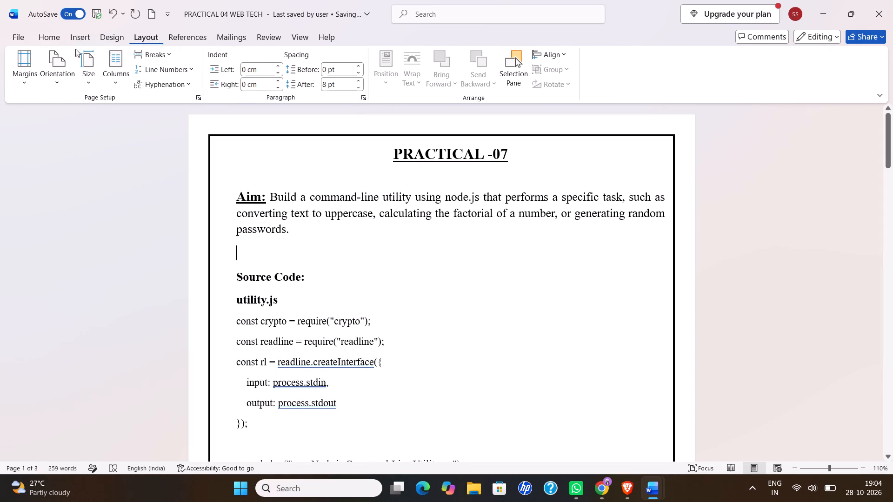
pyautogui.click(31, 76)
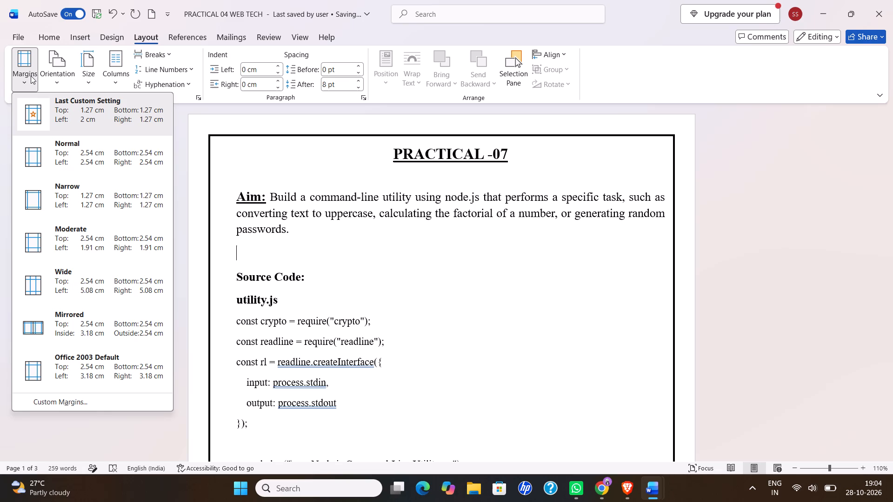
pyautogui.click(426, 202)
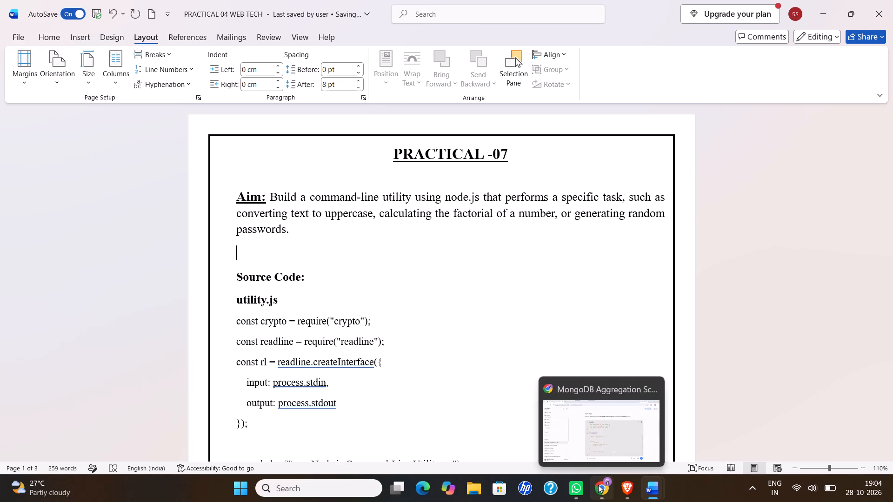
pyautogui.click(648, 486)
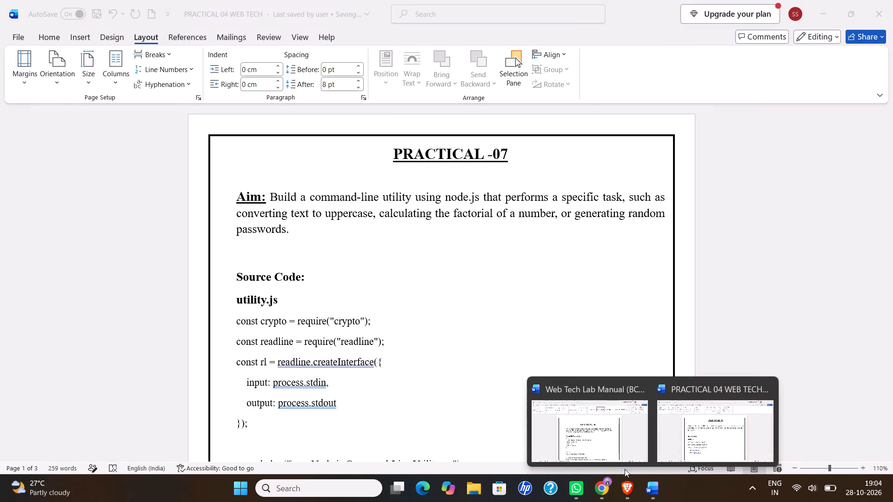
pyautogui.click(607, 447)
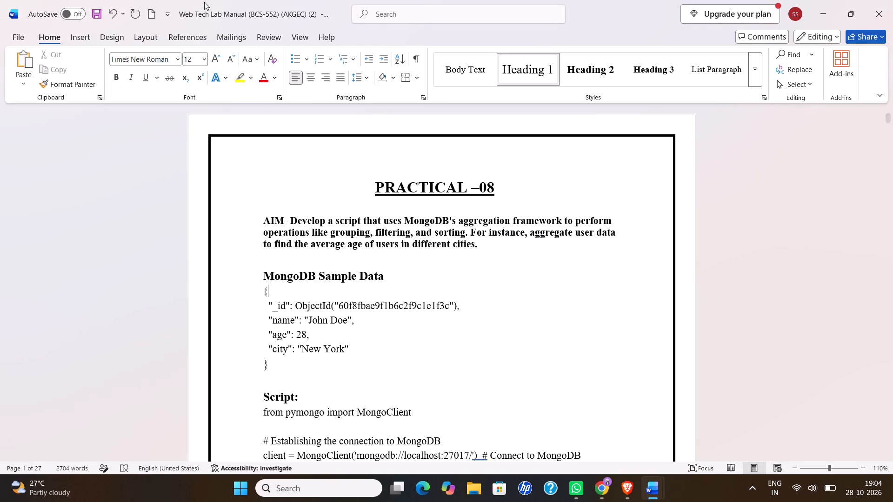
pyautogui.click(120, 36)
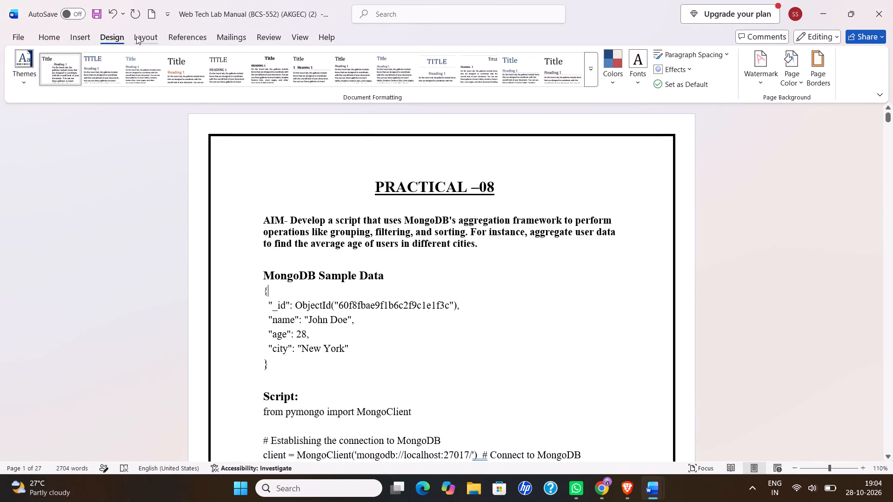
pyautogui.click(136, 36)
pyautogui.click(16, 63)
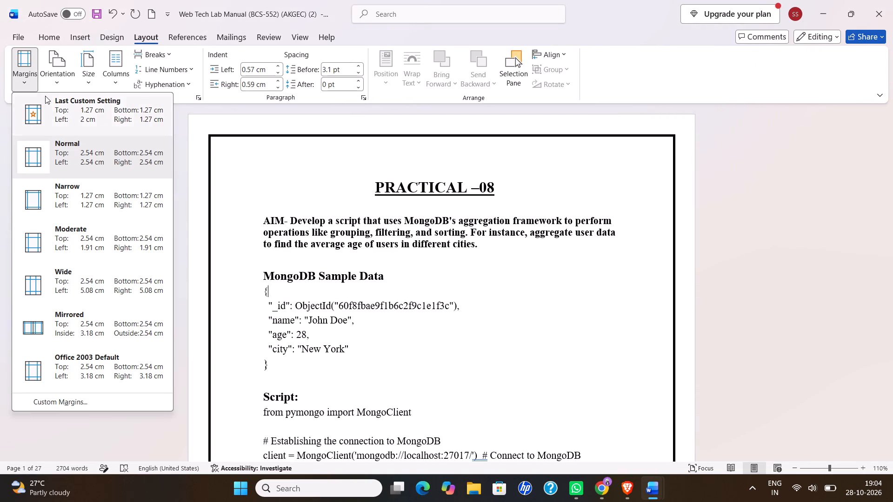
pyautogui.click(53, 105)
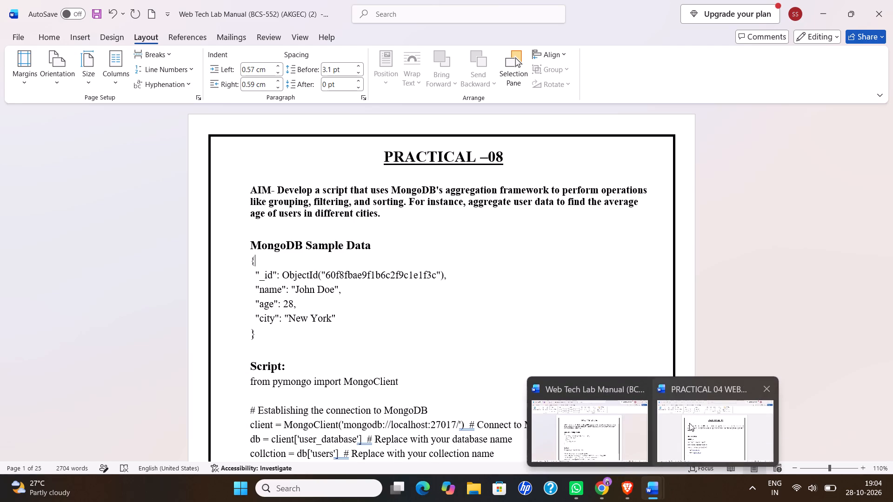
# Compare with the PRACTICAL 04 WEB TECH document and change the AIM label in the Web Tech Lab Manual to Aim.
pyautogui.click(693, 427)
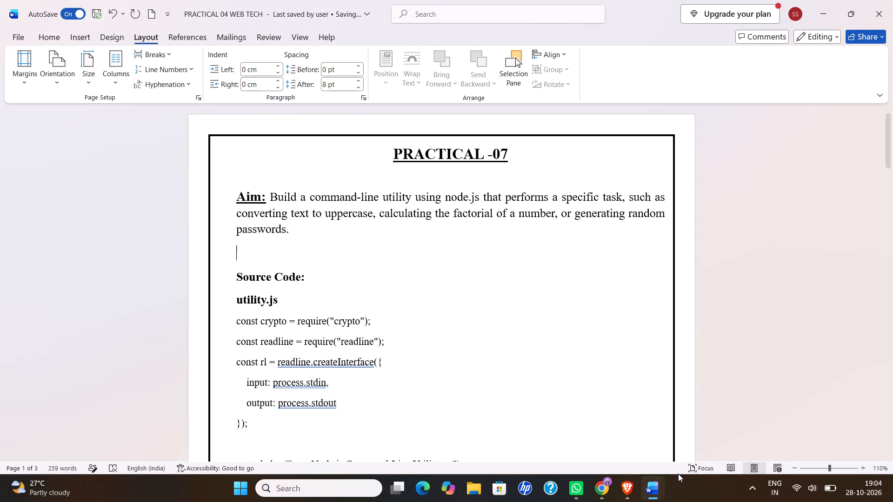
pyautogui.click(598, 428)
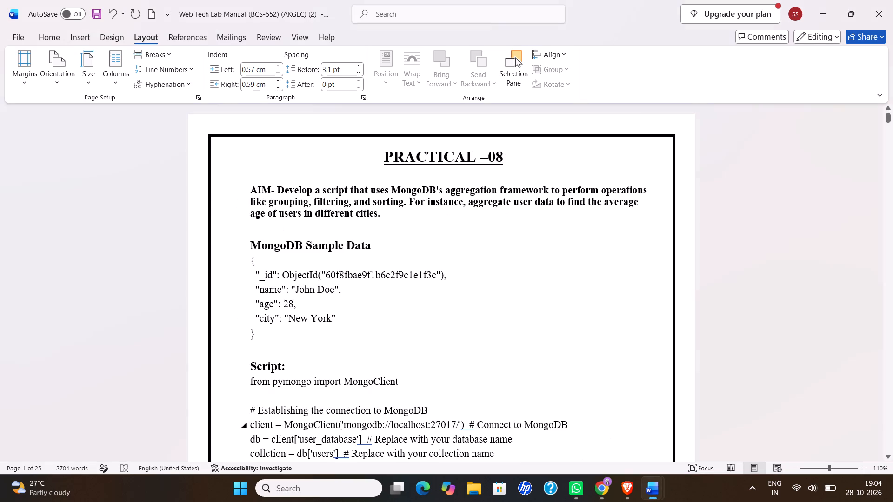
pyautogui.click(271, 190)
pyautogui.press('BackSpace')
pyautogui.press('BackSpace')
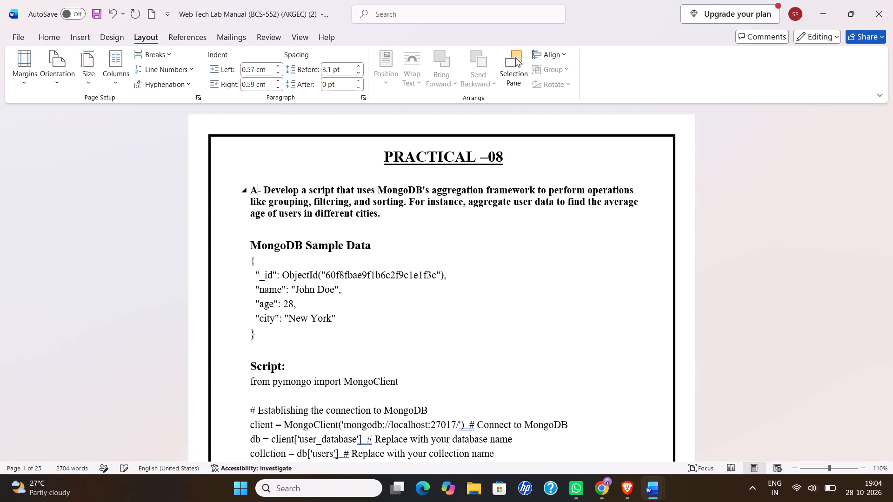
pyautogui.write('im')
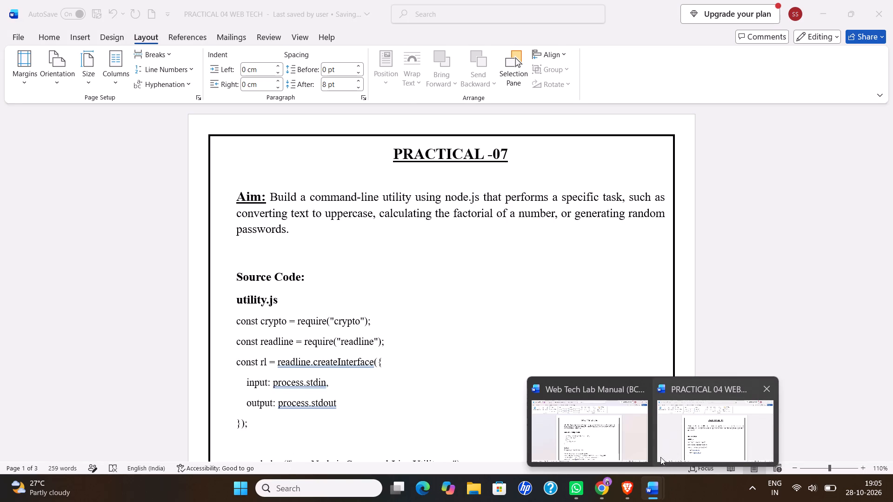
# Remove the bold from the aim statement after the Aim label and format it in Times New Roman at size 14.
pyautogui.click(601, 447)
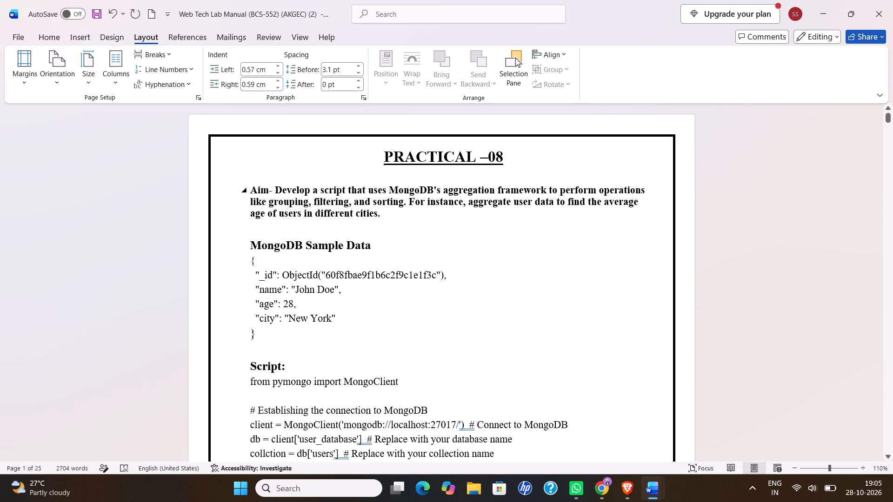
pyautogui.moveTo(273, 189); pyautogui.dragTo(385, 218)
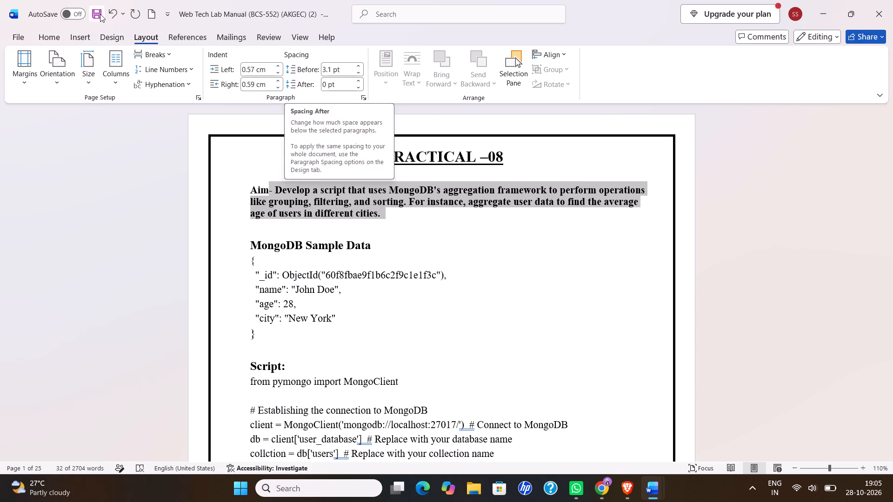
pyautogui.click(54, 38)
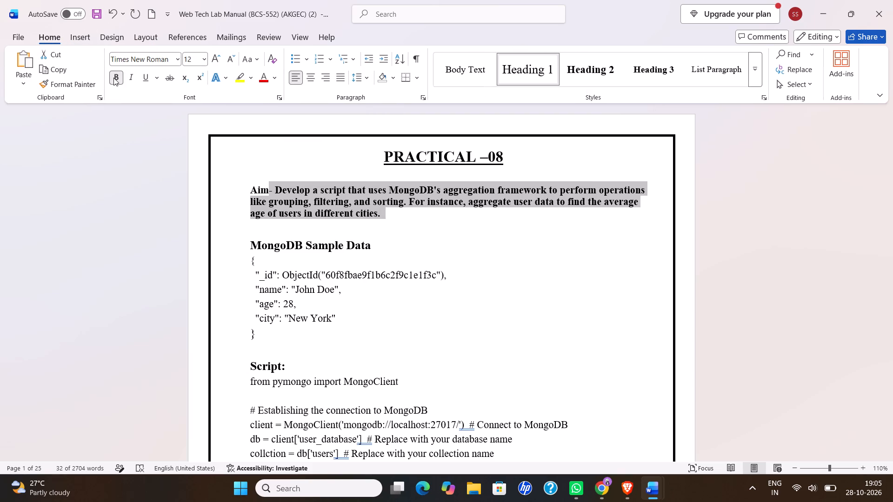
pyautogui.click(113, 78)
pyautogui.click(180, 58)
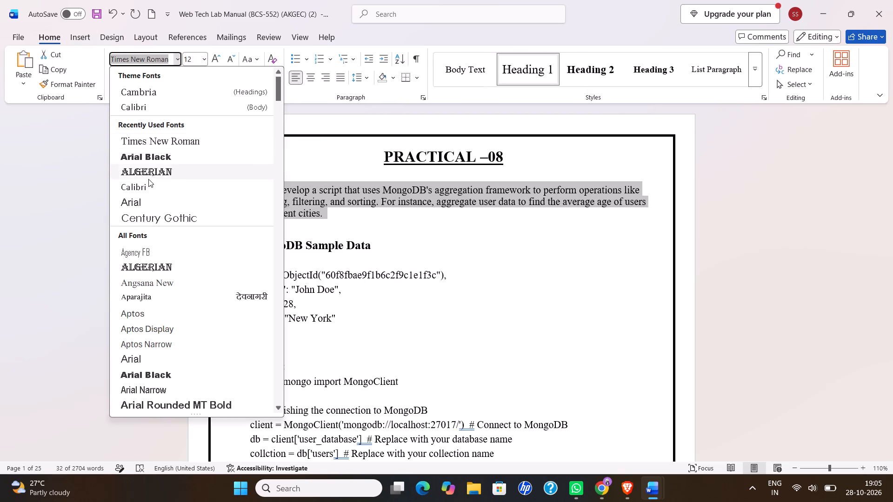
pyautogui.click(175, 139)
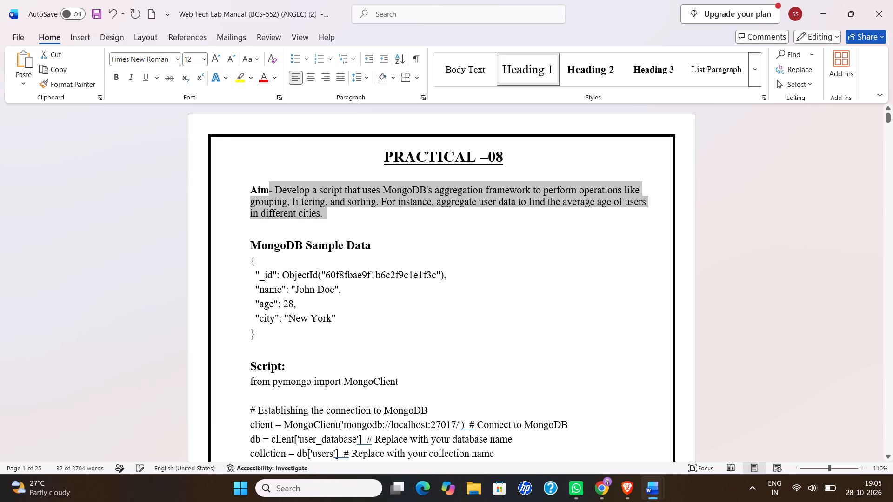
pyautogui.click(205, 60)
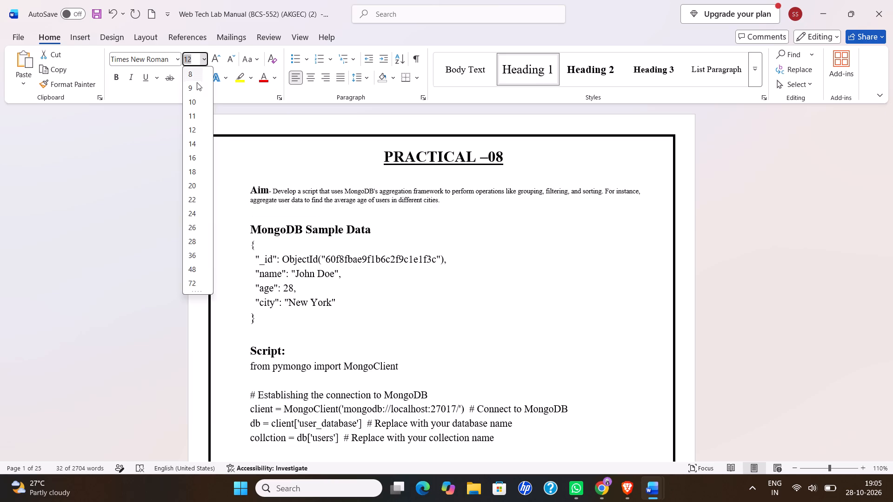
pyautogui.click(195, 142)
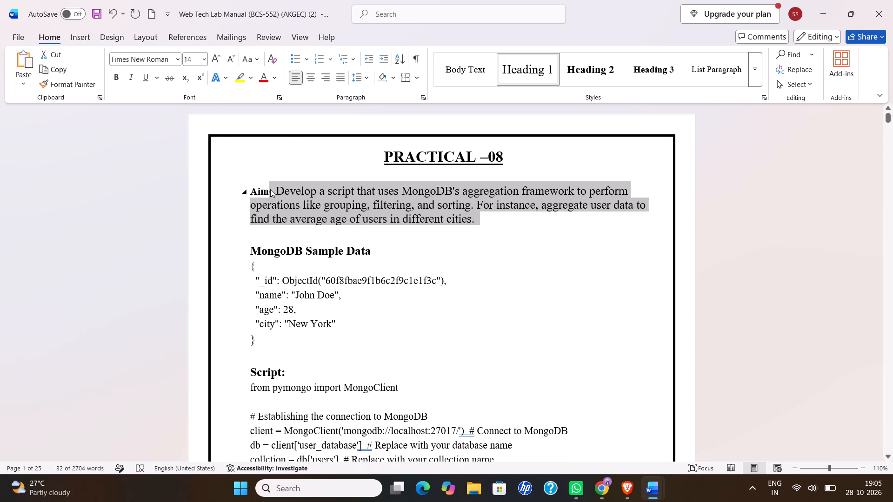
# Replace the dash after the Aim label with a colon.
pyautogui.click(273, 189)
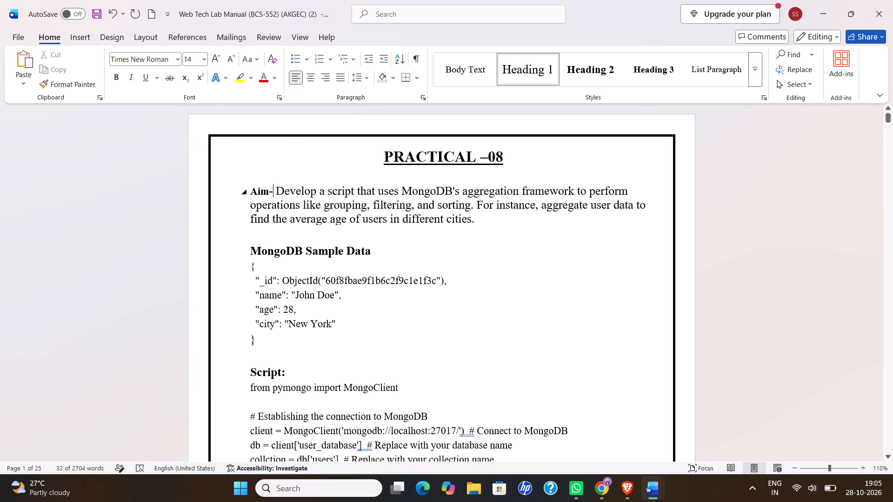
pyautogui.moveTo(273, 189); pyautogui.dragTo(254, 191)
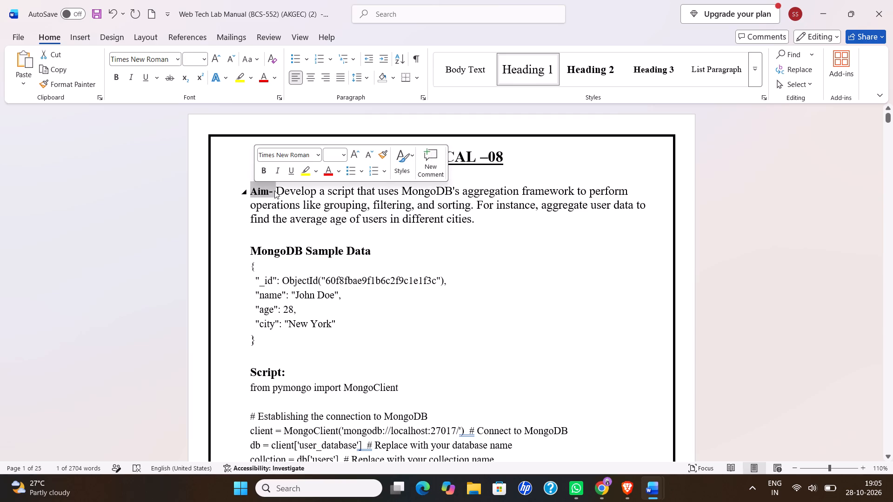
pyautogui.click(274, 191)
pyautogui.press('Left')
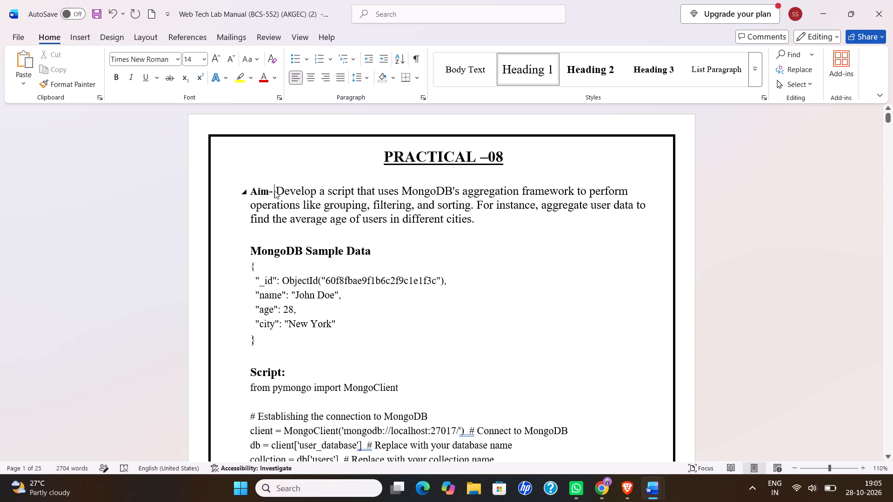
pyautogui.press('BackSpace')
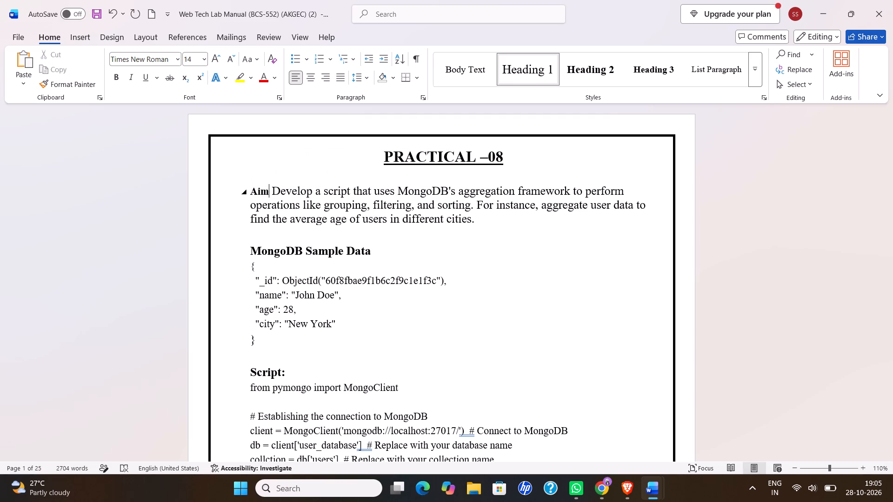
pyautogui.hotkey('shift', ':')
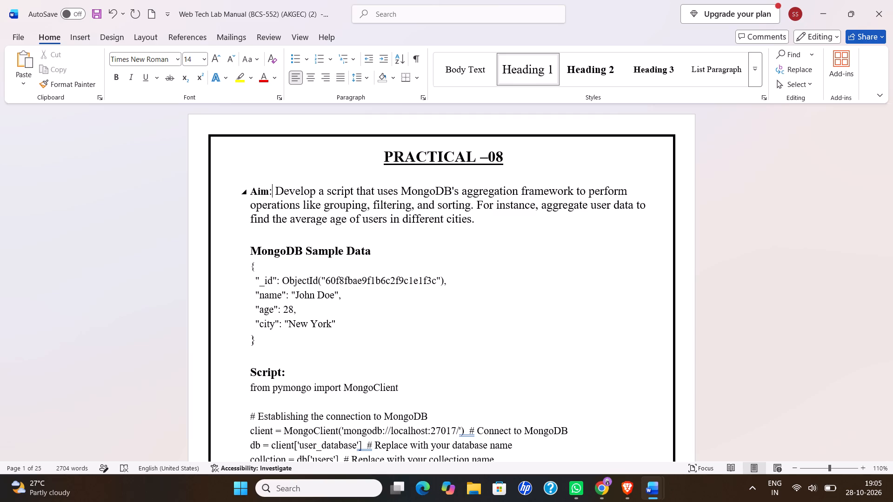
# Set the Aim label to font size 16 and underline it.
pyautogui.moveTo(270, 191); pyautogui.dragTo(253, 191)
pyautogui.moveTo(253, 191); pyautogui.dragTo(252, 192)
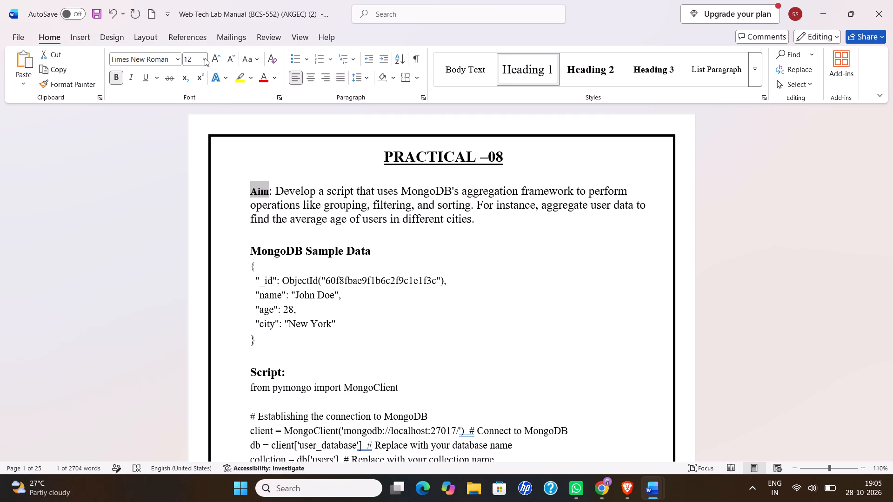
pyautogui.click(205, 58)
pyautogui.click(191, 156)
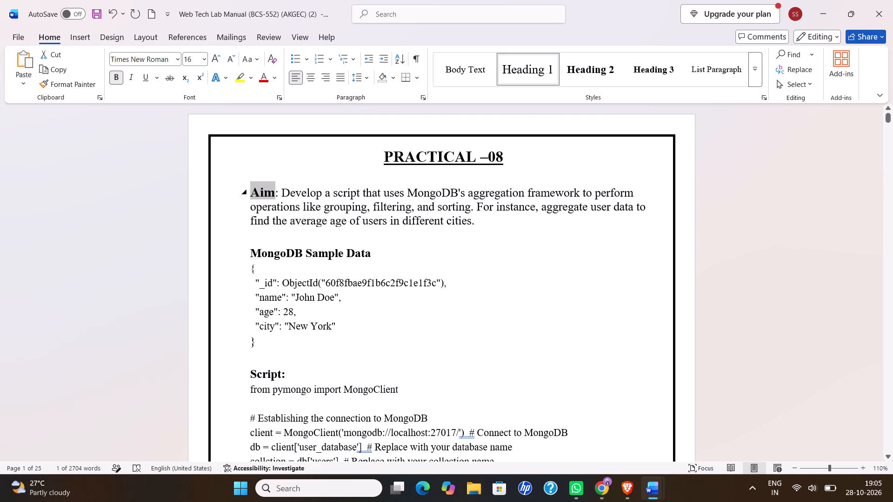
pyautogui.click(142, 73)
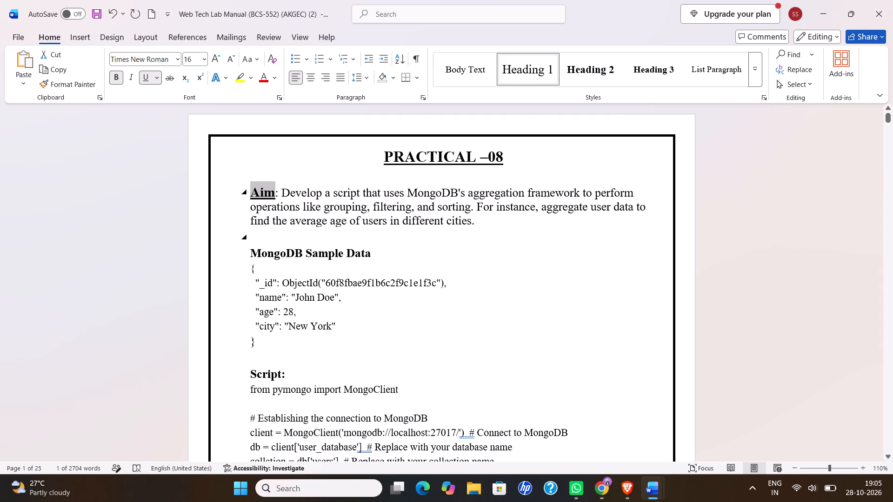
pyautogui.click(484, 229)
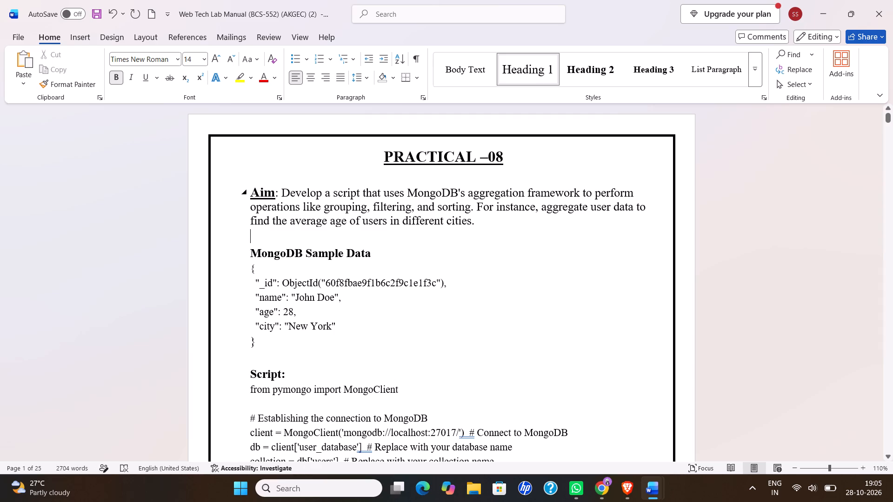
pyautogui.moveTo(476, 221); pyautogui.dragTo(283, 197)
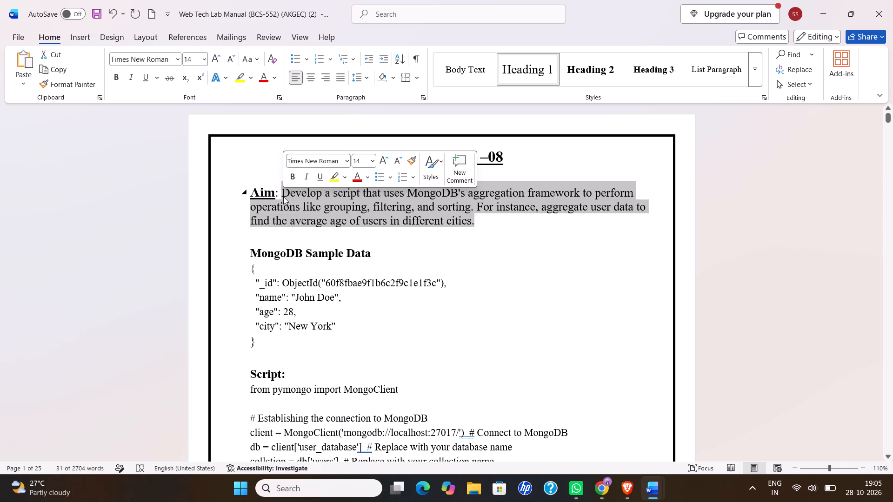
pyautogui.click(482, 237)
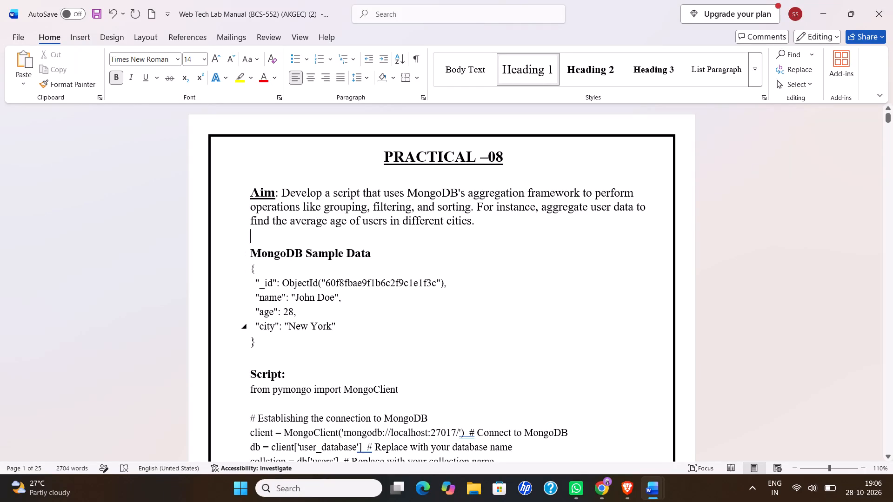
pyautogui.scroll(-1, 412, 328)
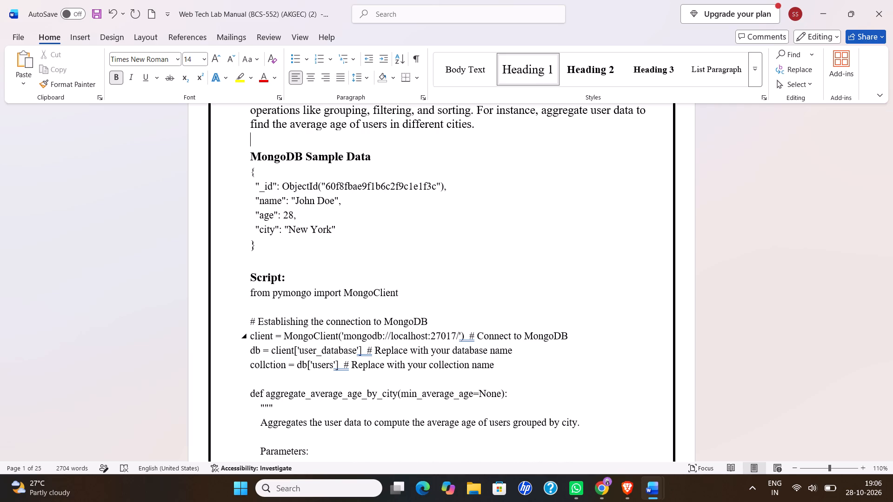
pyautogui.scroll(-1, 412, 328)
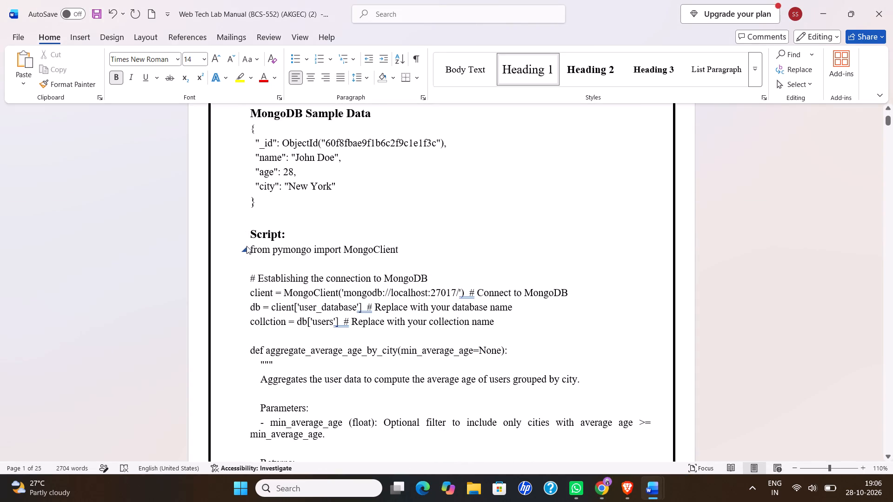
pyautogui.moveTo(282, 213); pyautogui.dragTo(244, 130)
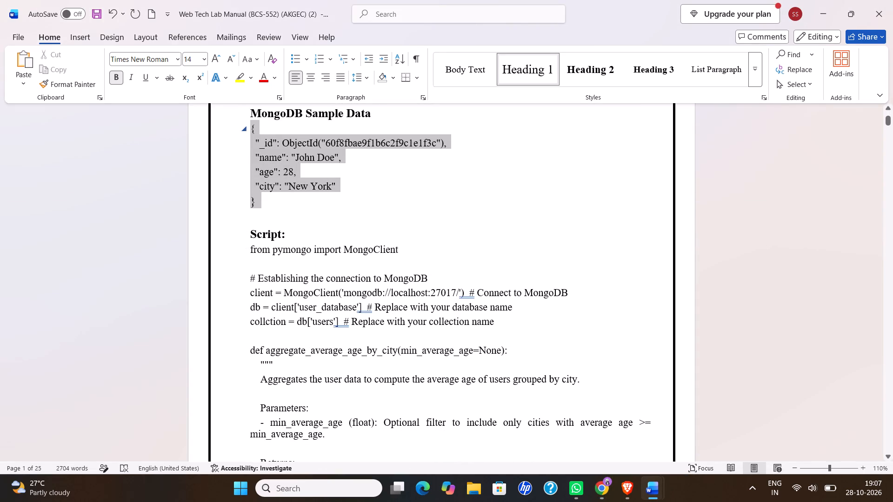
pyautogui.moveTo(244, 130); pyautogui.dragTo(234, 116)
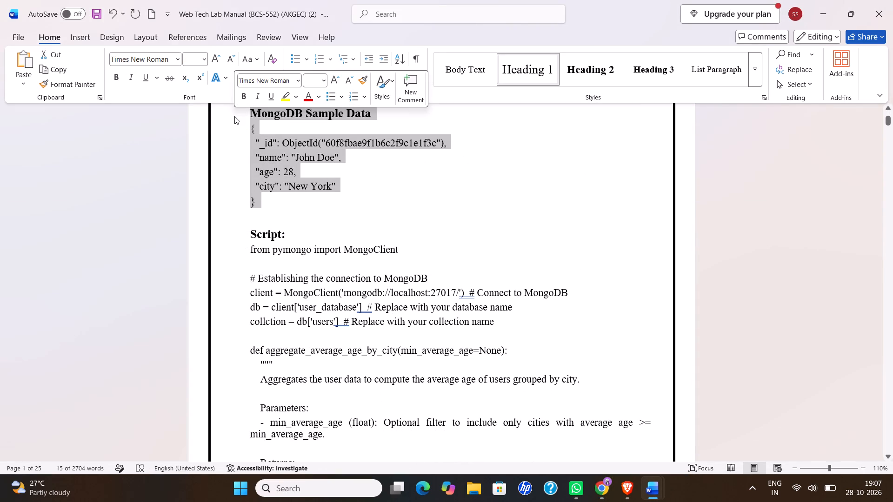
pyautogui.scroll(1, 234, 116)
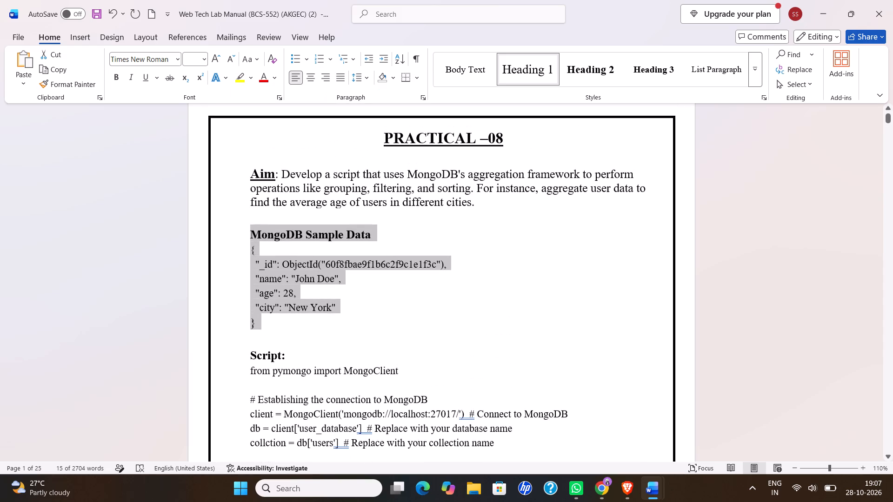
pyautogui.press('BackSpace')
pyautogui.press('BackSpace')
pyautogui.press('BackSpace')
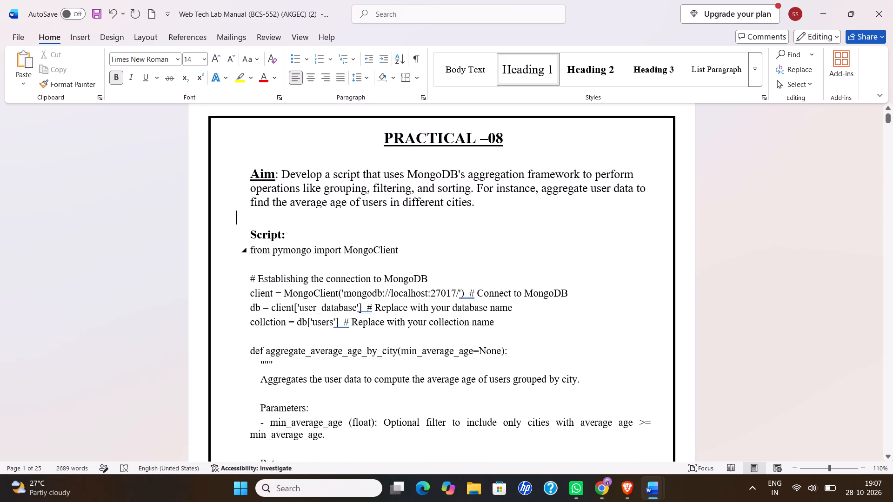
# Delete everything below the Script heading through the end of the Sample output: the pymongo code, the Explanation and the sample records.
pyautogui.moveTo(248, 249); pyautogui.dragTo(374, 472)
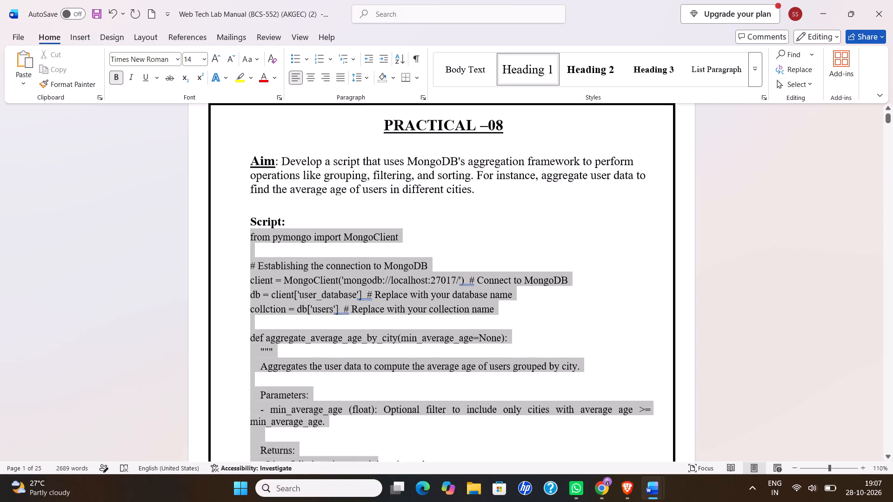
pyautogui.moveTo(374, 472); pyautogui.dragTo(409, 374)
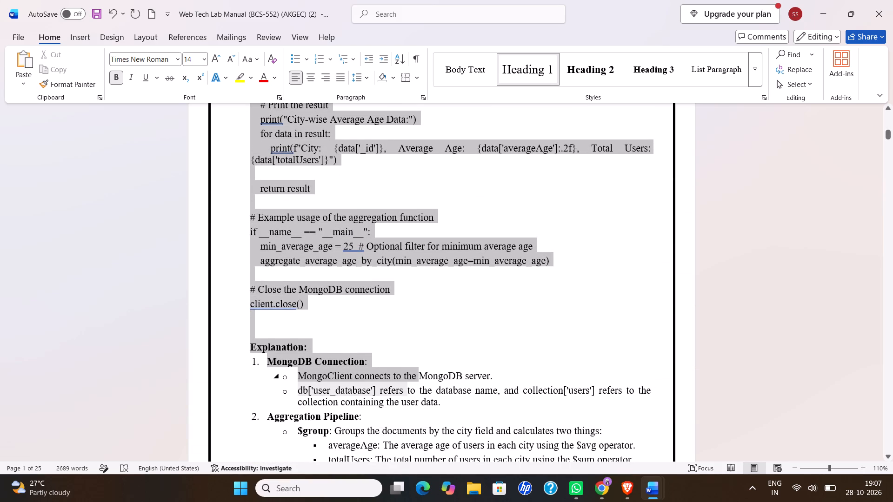
pyautogui.moveTo(409, 374); pyautogui.dragTo(397, 446)
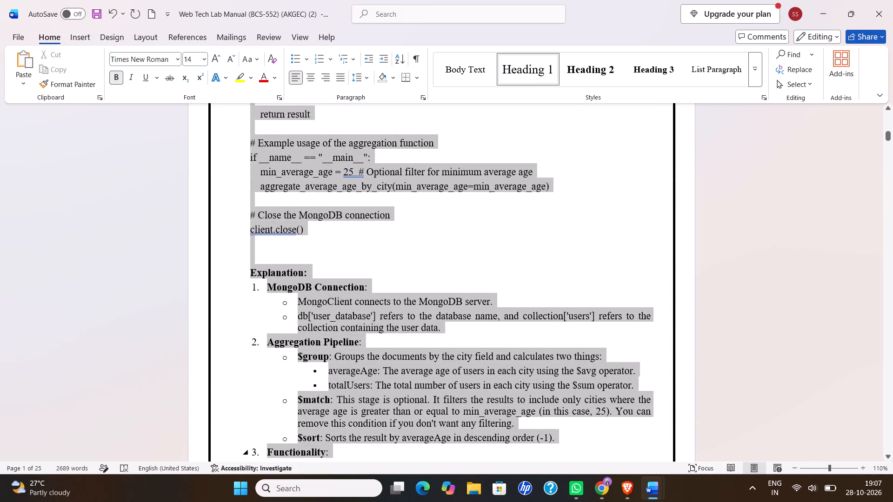
pyautogui.moveTo(397, 446); pyautogui.dragTo(527, 395)
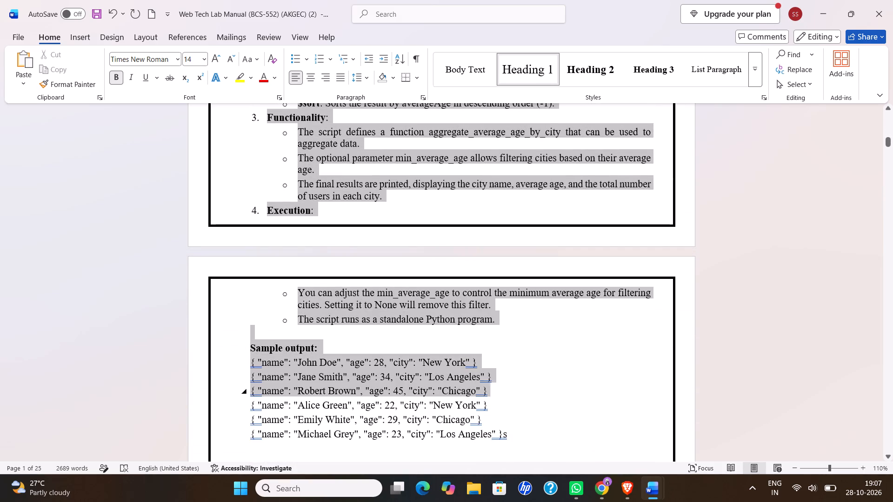
pyautogui.moveTo(527, 395); pyautogui.dragTo(540, 433)
pyautogui.press('BackSpace')
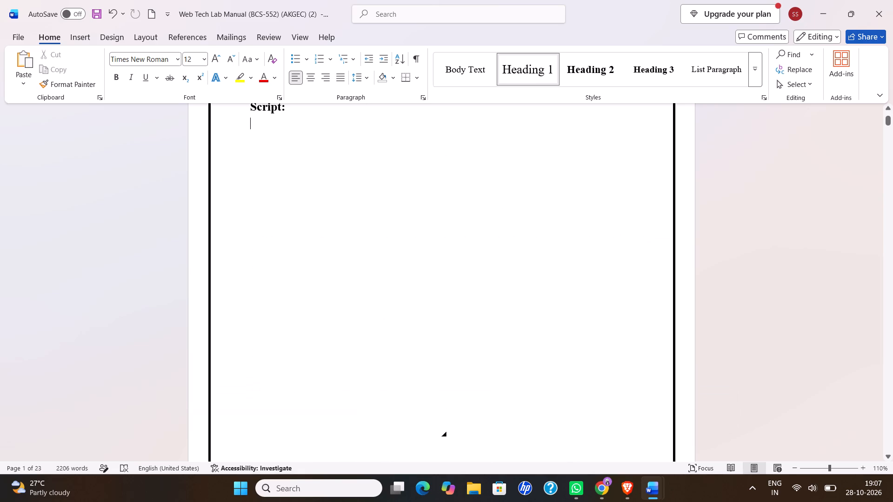
# Paste the copied MongoDB aggregation program under the Script heading.
pyautogui.hotkey('ctrl', 'v')
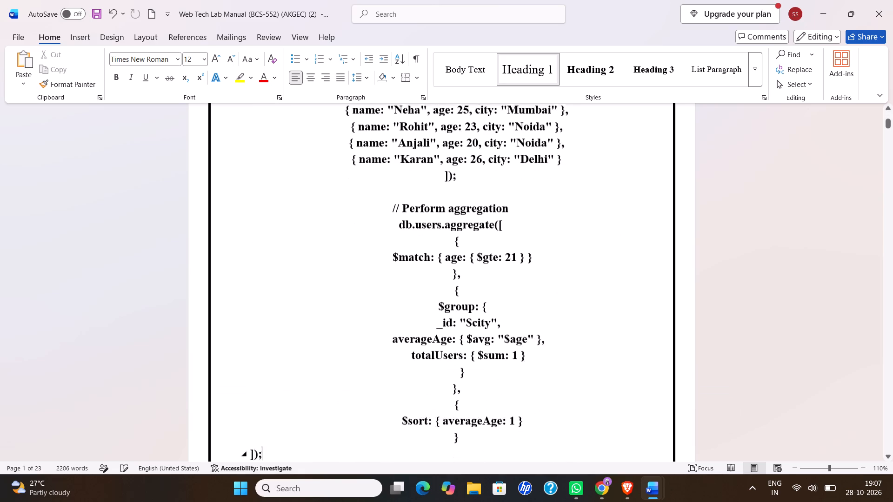
pyautogui.scroll(1, 540, 433)
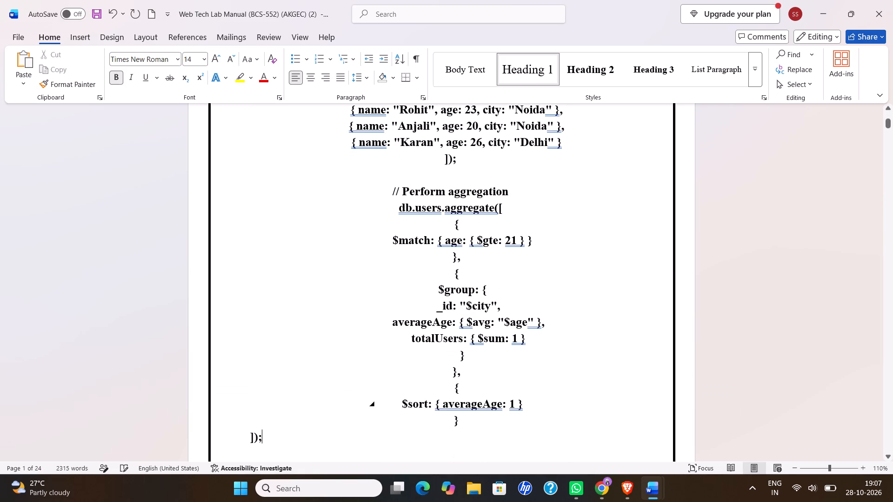
pyautogui.scroll(2, 540, 433)
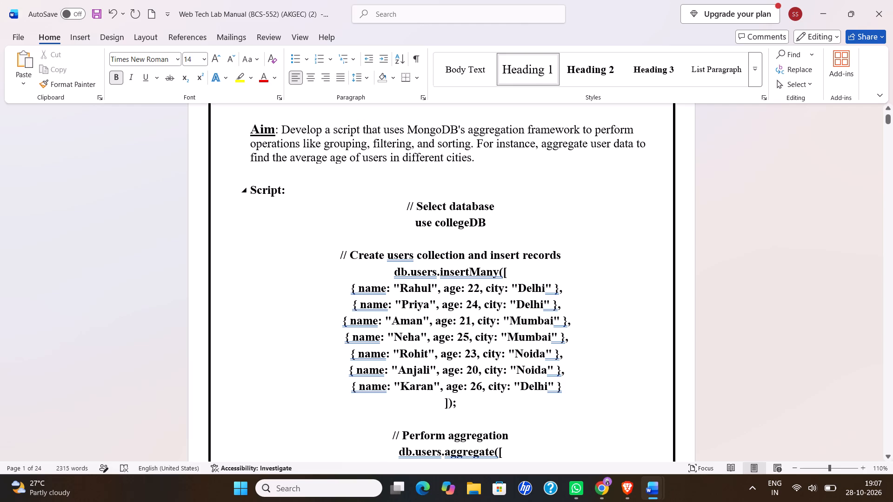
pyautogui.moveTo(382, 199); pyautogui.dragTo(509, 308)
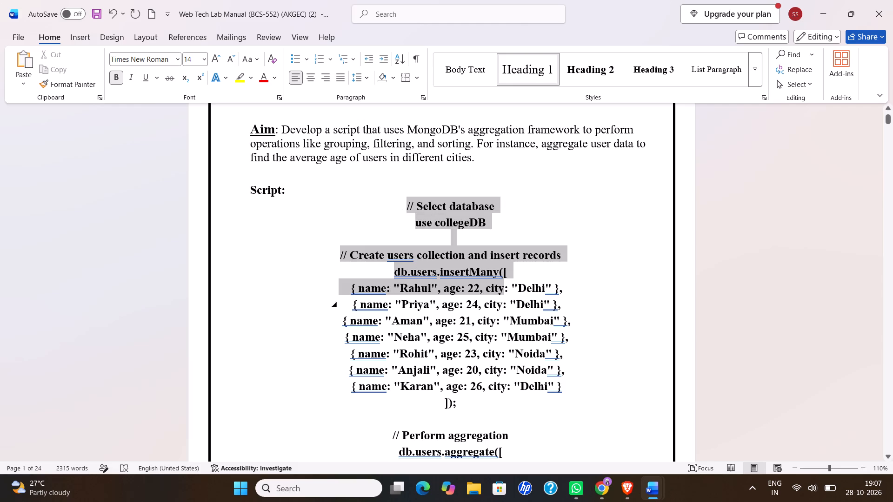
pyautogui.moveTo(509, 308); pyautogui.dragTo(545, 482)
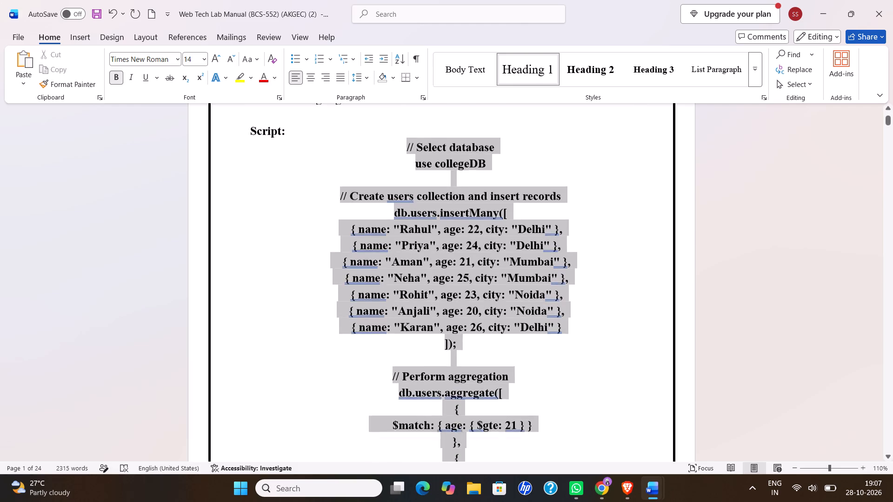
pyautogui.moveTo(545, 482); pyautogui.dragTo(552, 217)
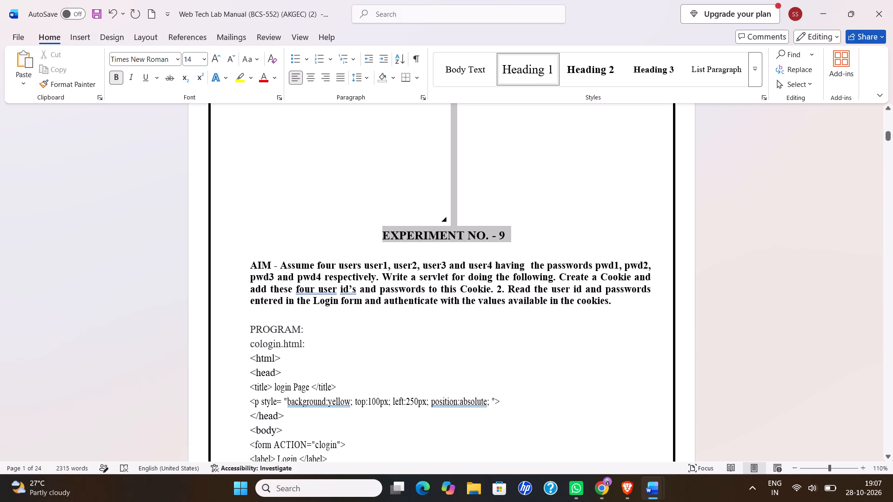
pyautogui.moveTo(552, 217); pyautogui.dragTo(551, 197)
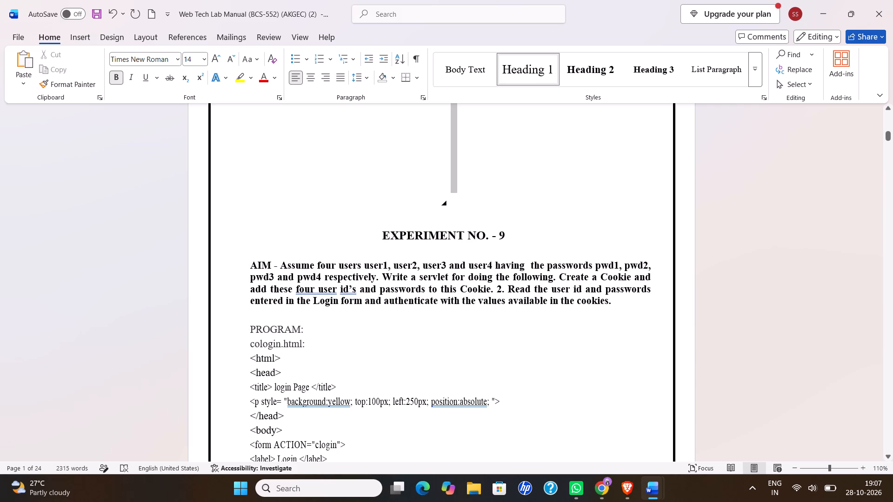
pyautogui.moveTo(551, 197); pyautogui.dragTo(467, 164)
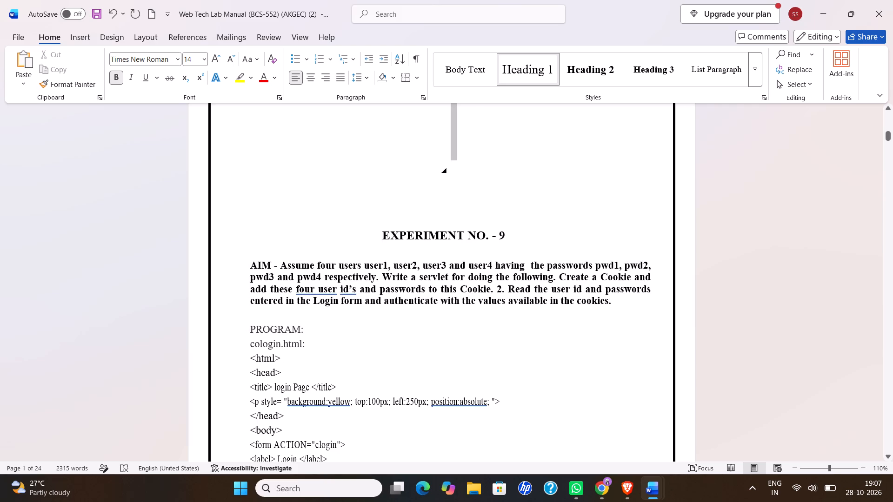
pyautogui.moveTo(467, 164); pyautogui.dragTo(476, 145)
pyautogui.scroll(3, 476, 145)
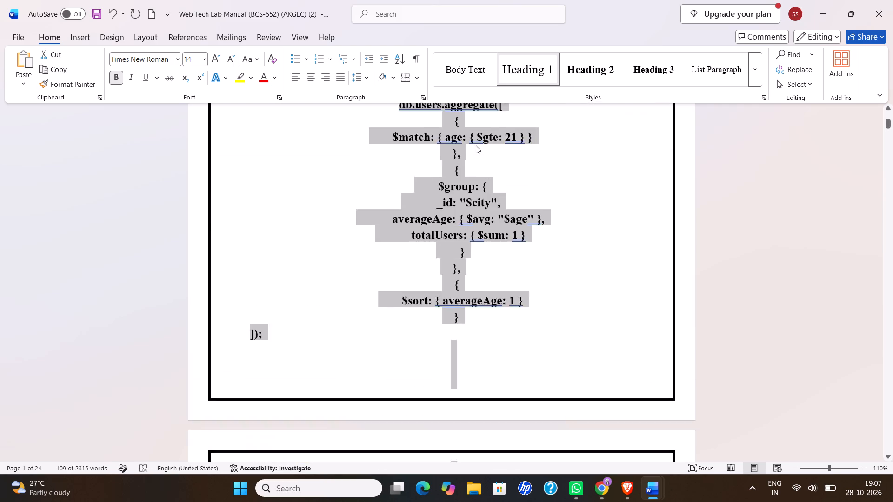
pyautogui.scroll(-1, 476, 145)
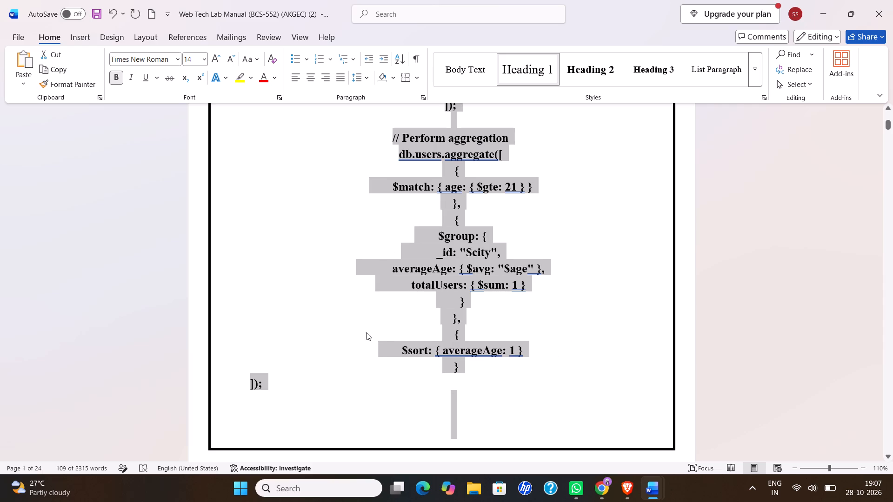
# Format the whole pasted MongoDB program under the Script heading as non-bold Times New Roman text aligned to the left margin.
pyautogui.click(296, 383)
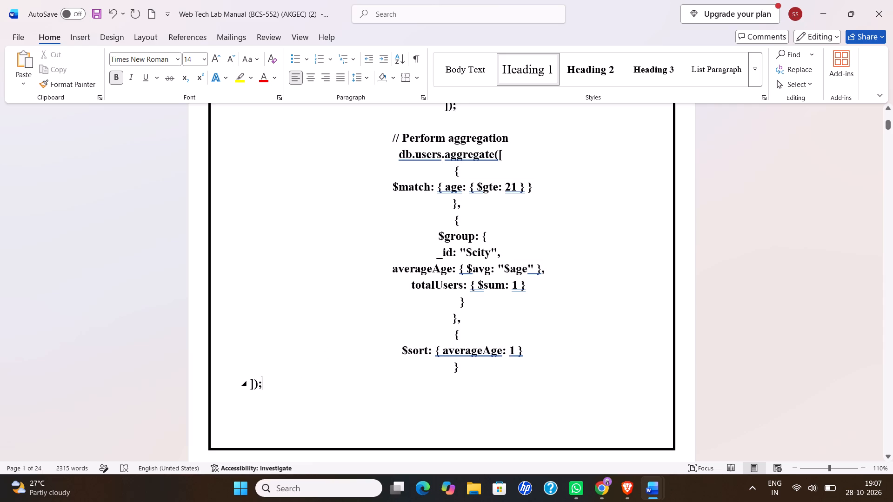
pyautogui.moveTo(296, 383); pyautogui.dragTo(249, 217)
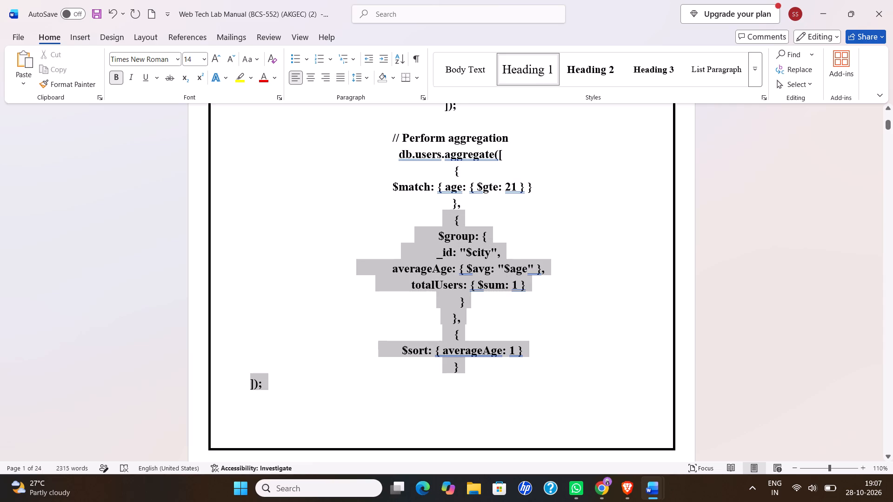
pyautogui.moveTo(249, 217); pyautogui.dragTo(259, 86)
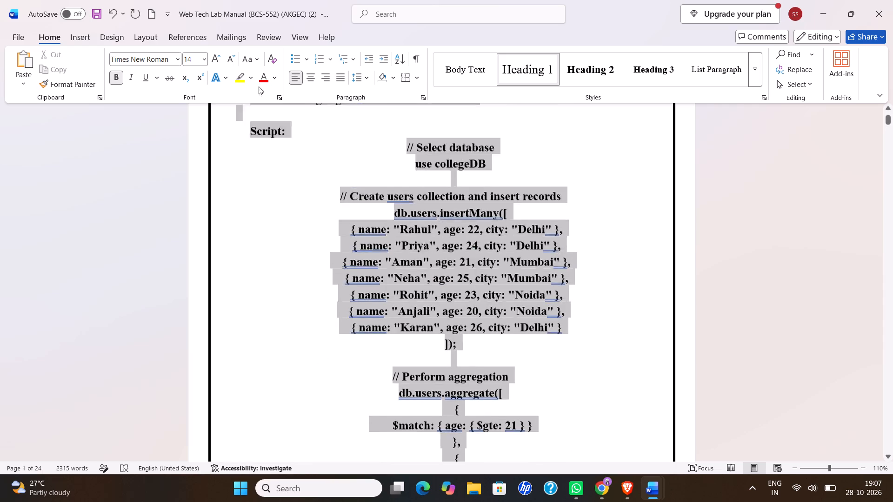
pyautogui.moveTo(259, 86); pyautogui.dragTo(368, 234)
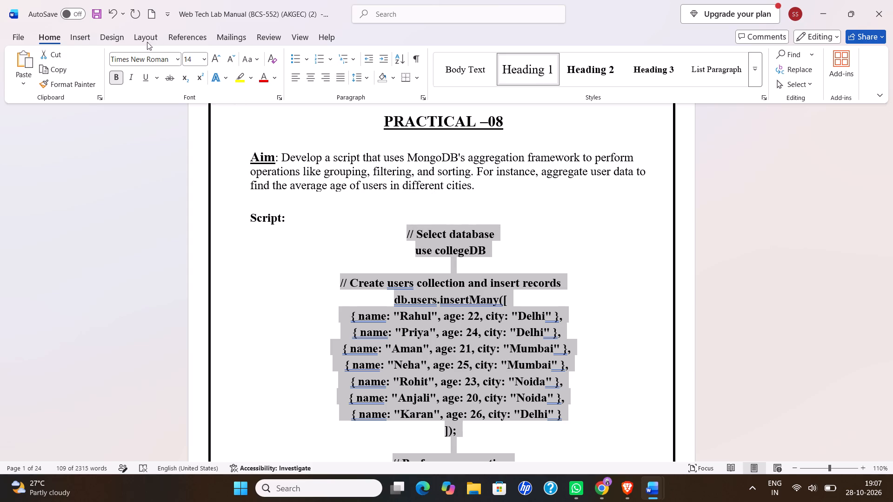
pyautogui.click(118, 74)
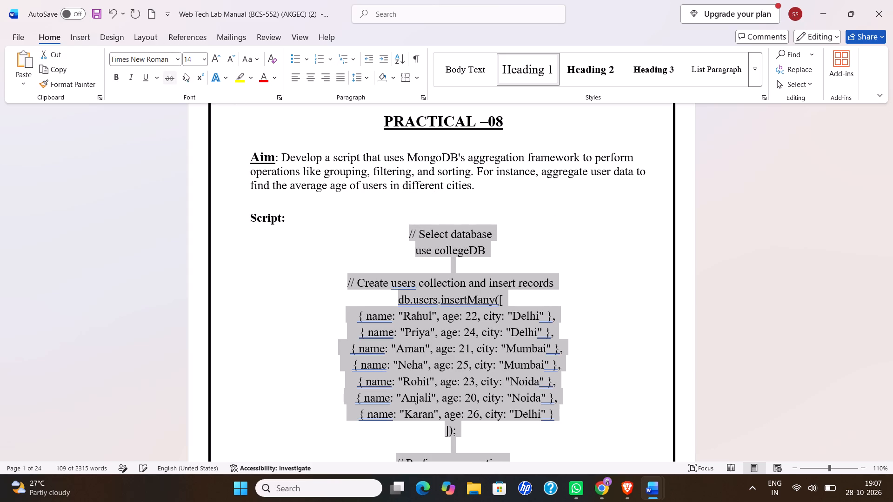
pyautogui.click(176, 58)
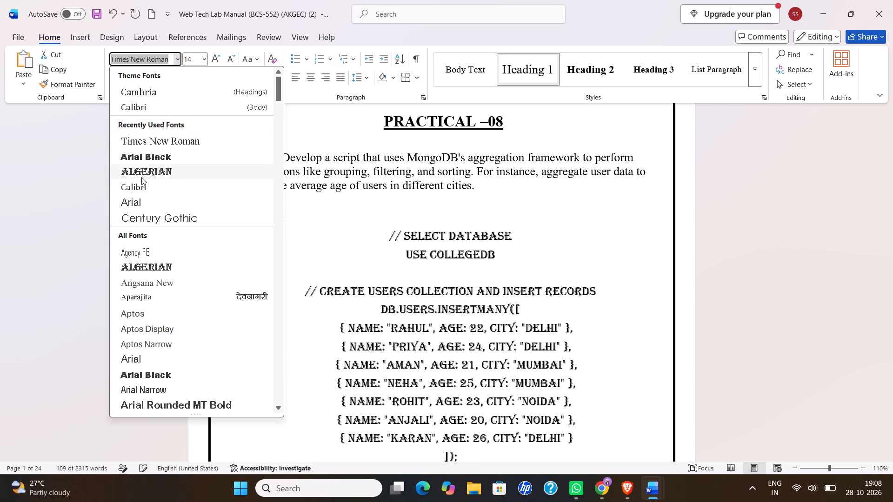
pyautogui.click(172, 144)
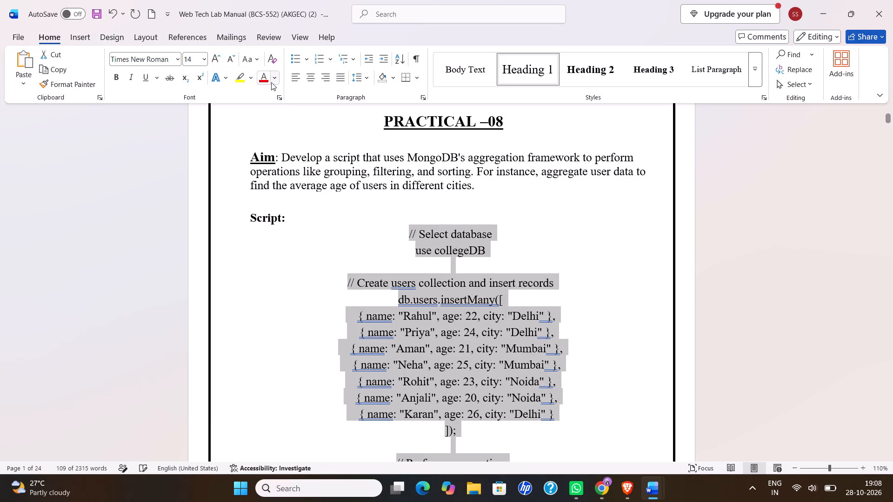
pyautogui.click(296, 79)
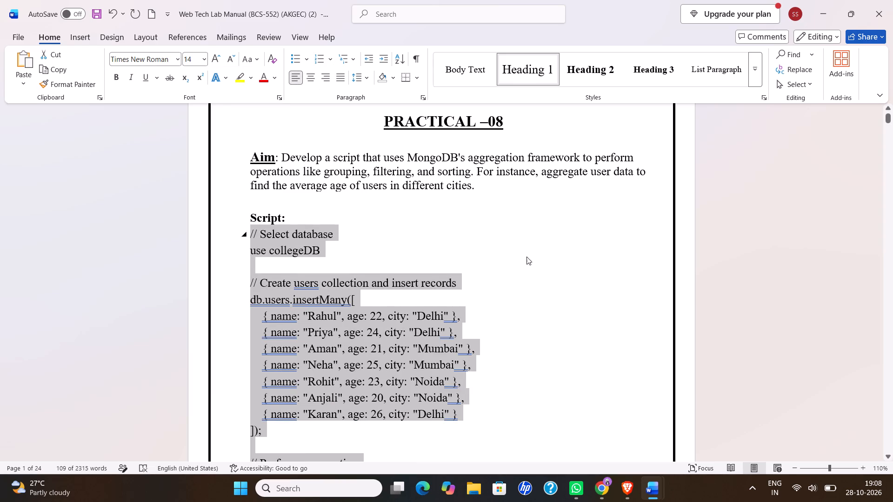
pyautogui.click(531, 271)
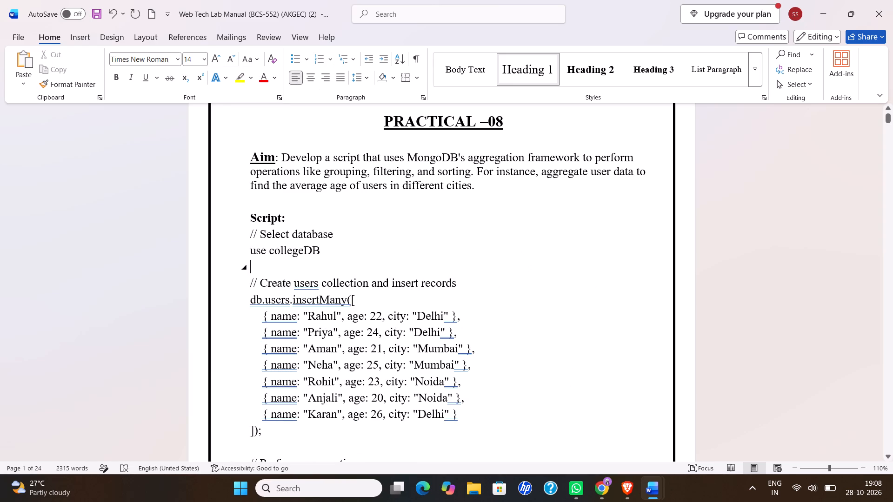
# Check the reformatted program and the blank space between its end and the EXPERIMENT NO. - 9 heading.
pyautogui.scroll(-2, 531, 271)
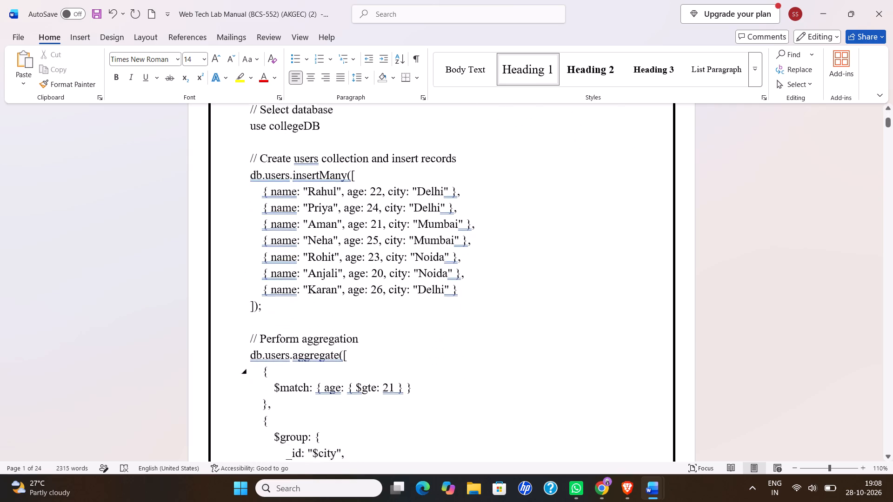
pyautogui.scroll(-4, 531, 271)
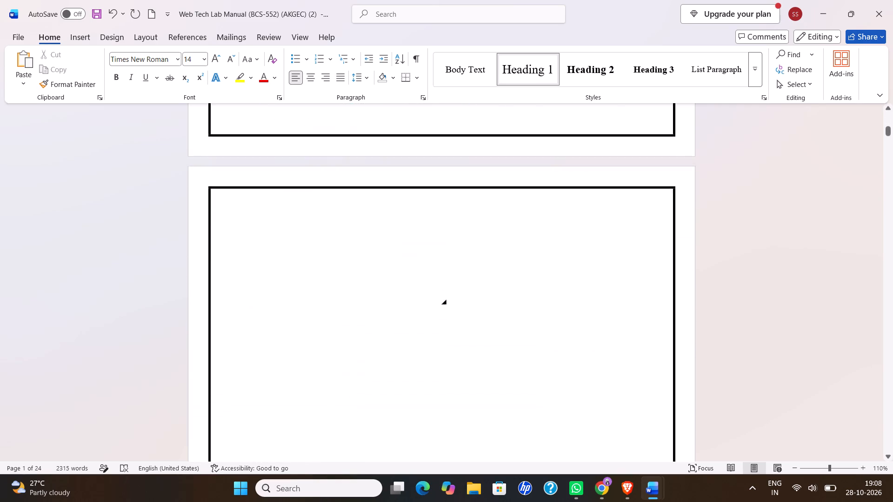
pyautogui.scroll(3, 531, 271)
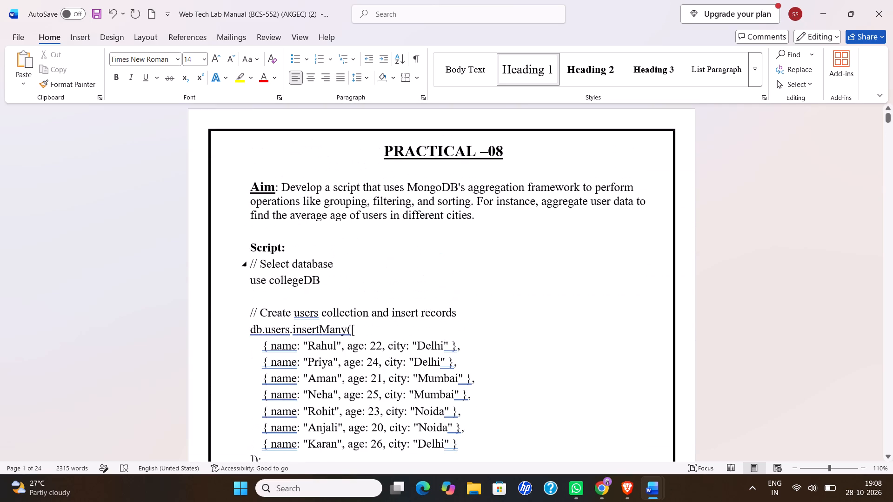
pyautogui.scroll(-1, 531, 271)
pyautogui.scroll(1, 531, 271)
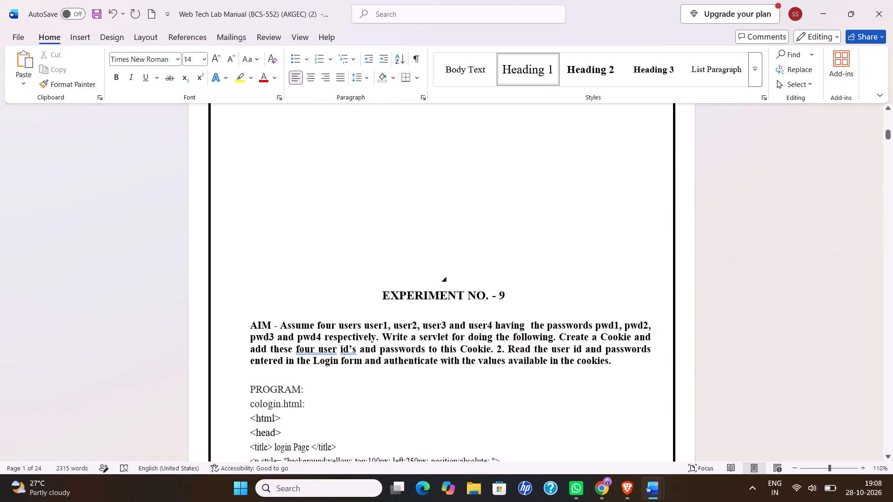
pyautogui.scroll(5, 531, 271)
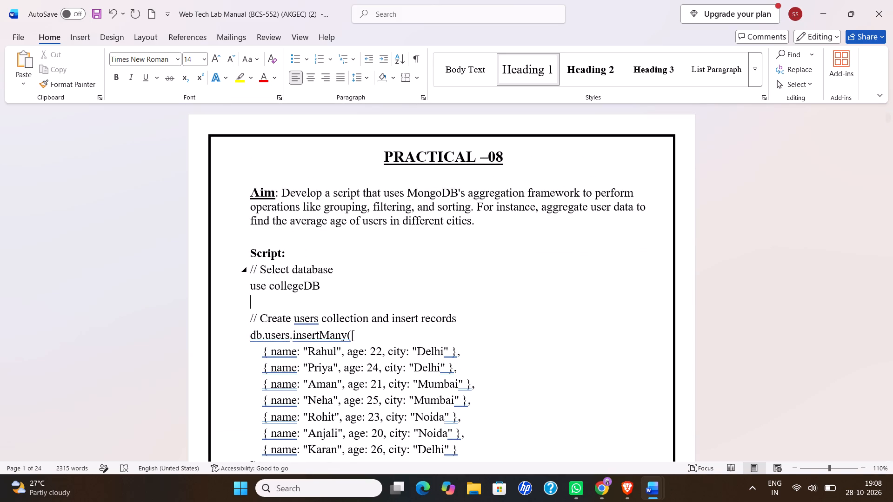
# Review the PRACTICAL –08 page from the title and Aim through the insertMany records to the end of the aggregation script.
pyautogui.scroll(-3, 531, 271)
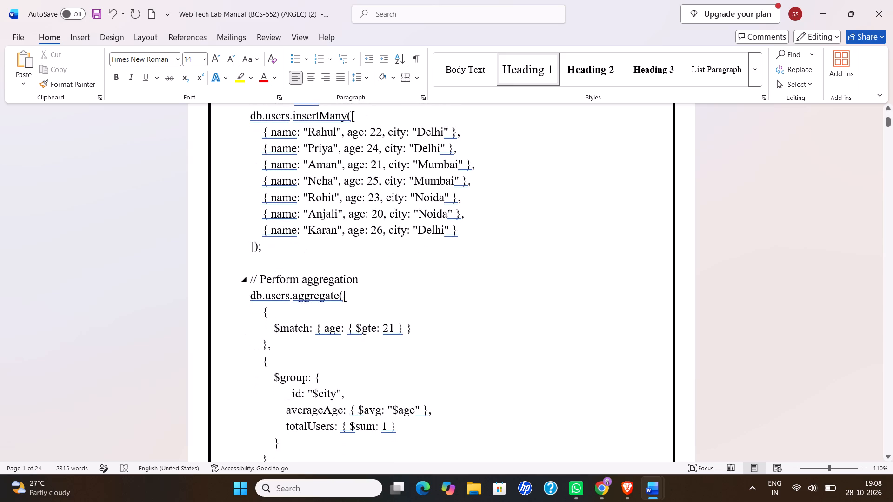
pyautogui.scroll(-2, 531, 271)
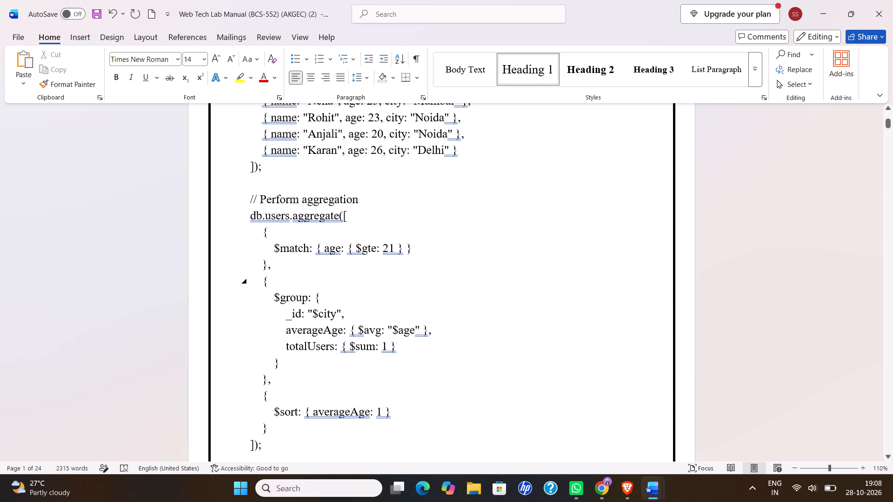
pyautogui.scroll(-1, 531, 271)
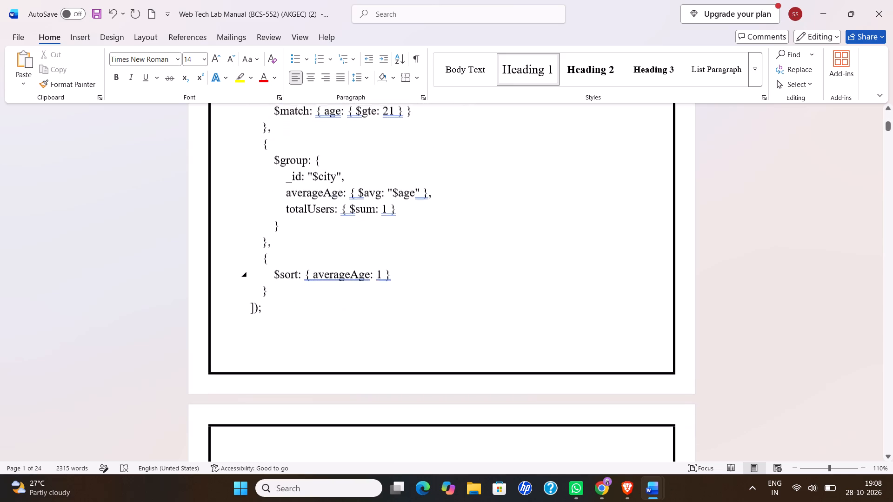
pyautogui.scroll(2, 531, 271)
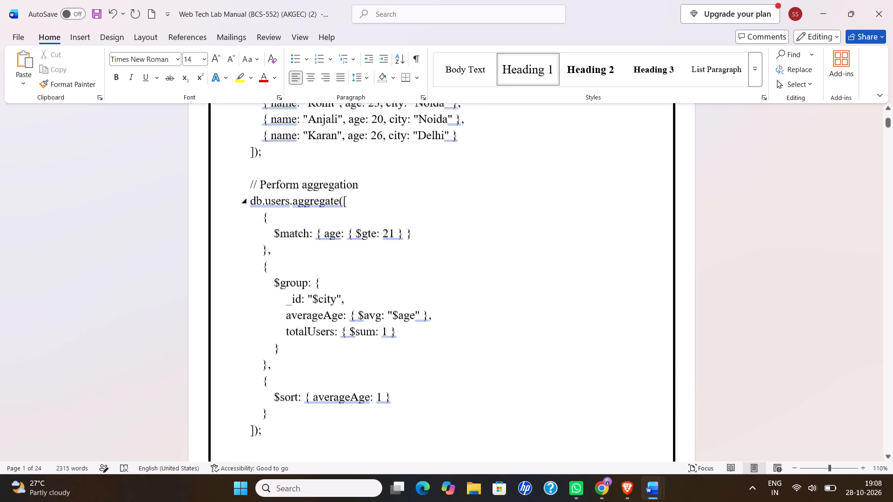
pyautogui.scroll(2, 531, 271)
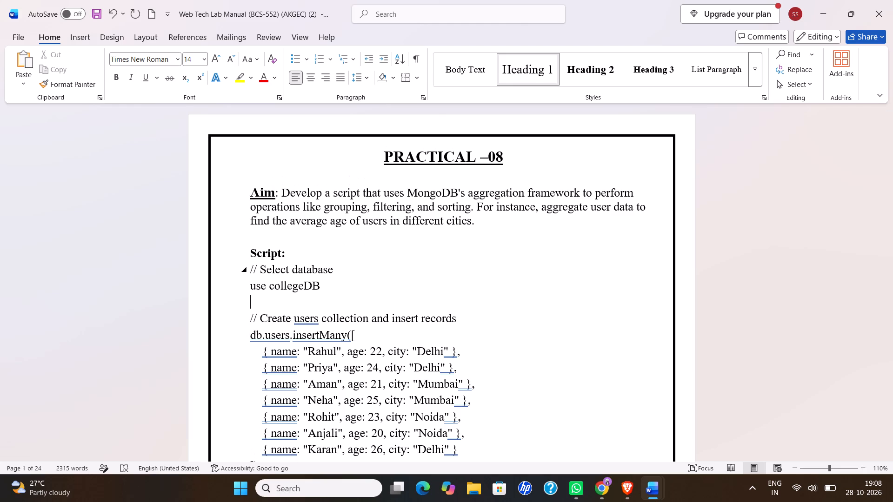
pyautogui.scroll(-2, 531, 271)
pyautogui.scroll(1, 531, 271)
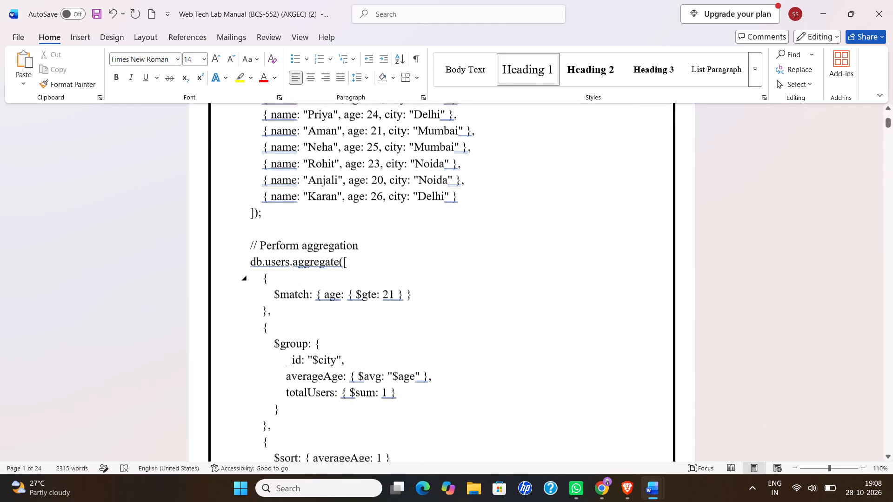
pyautogui.scroll(2, 531, 271)
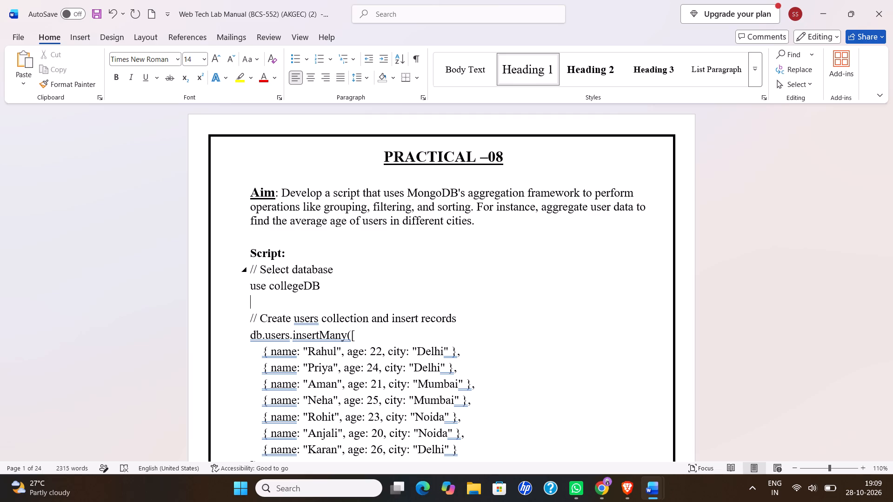
pyautogui.scroll(-1, 531, 271)
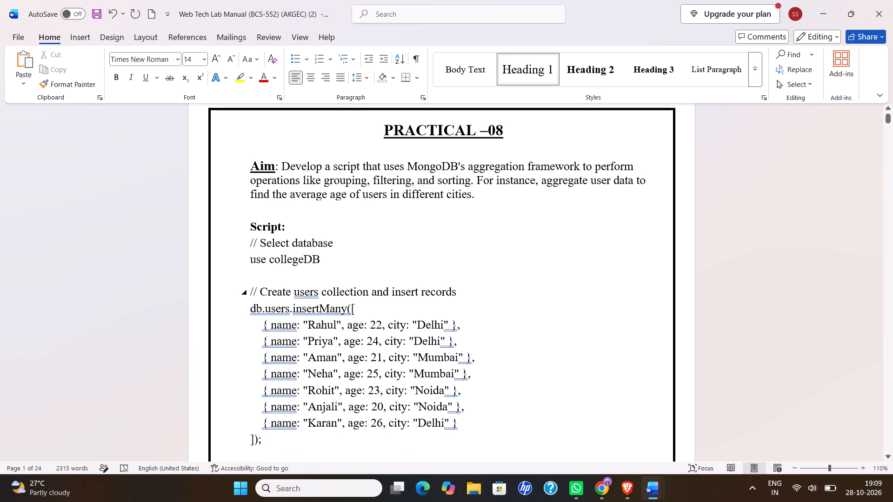
pyautogui.scroll(-2, 531, 271)
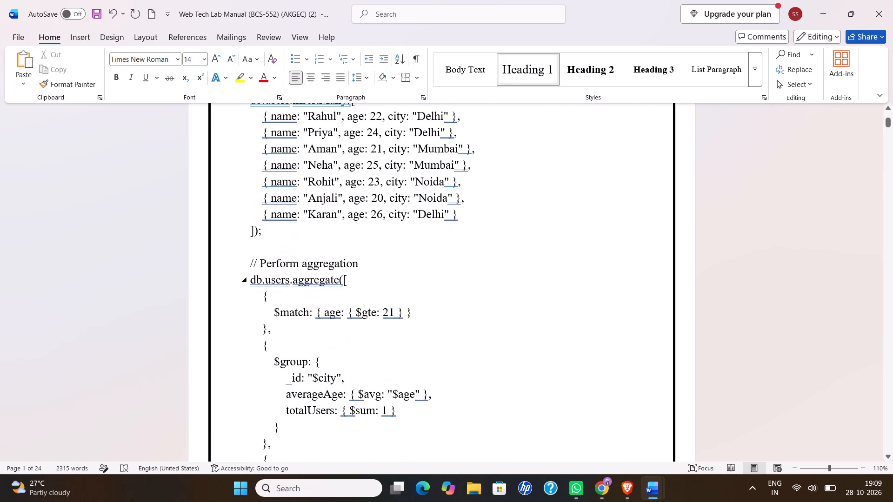
pyautogui.scroll(-3, 531, 271)
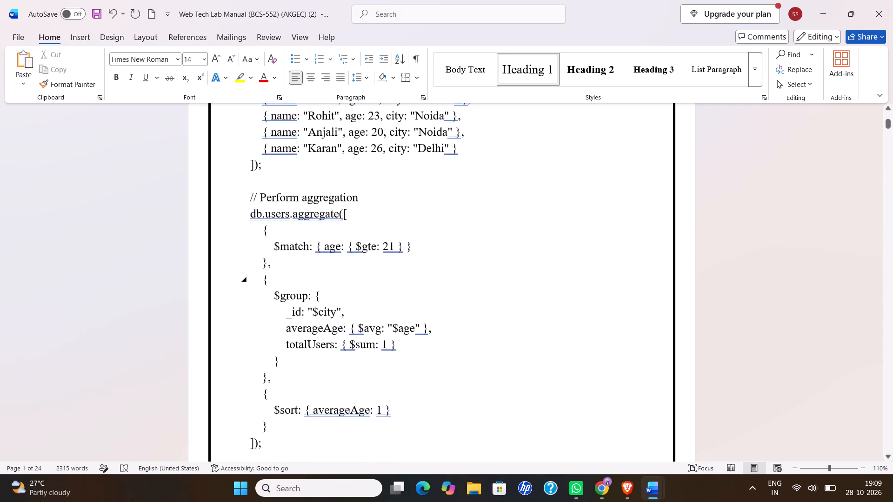
pyautogui.scroll(-3, 531, 271)
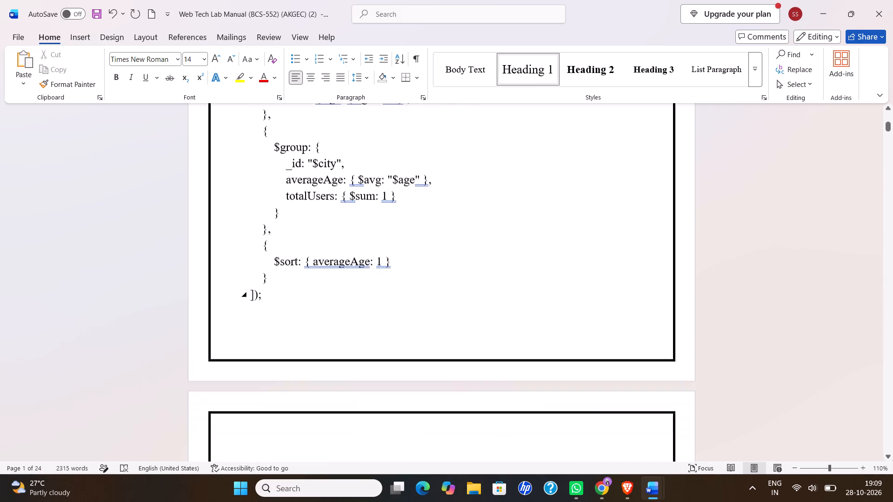
pyautogui.scroll(-1, 531, 271)
pyautogui.scroll(4, 531, 271)
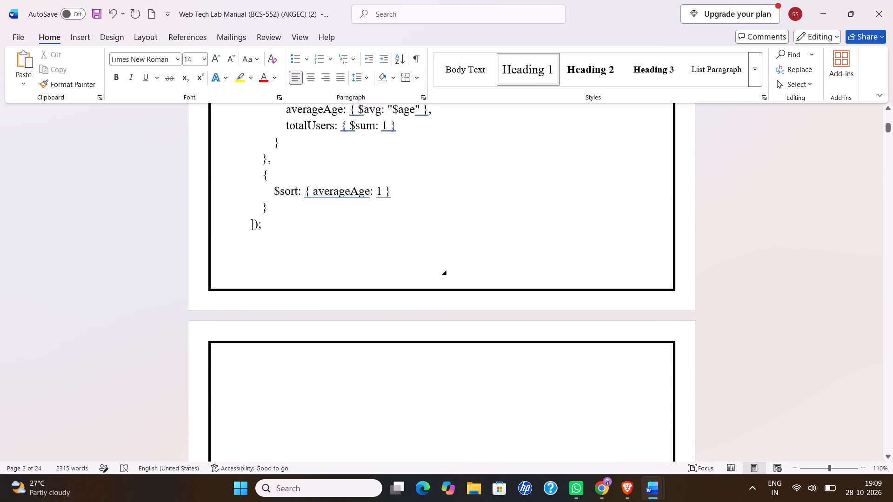
pyautogui.scroll(1, 531, 271)
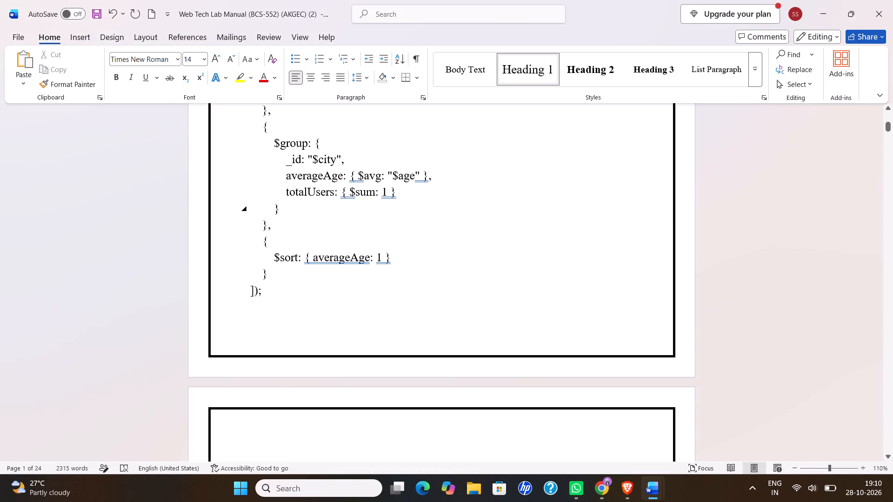
pyautogui.scroll(5, 413, 205)
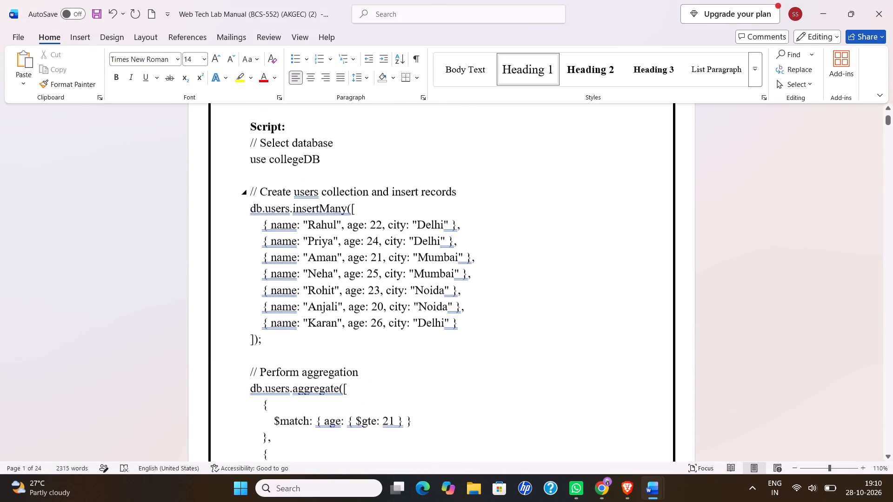
pyautogui.scroll(2, 413, 205)
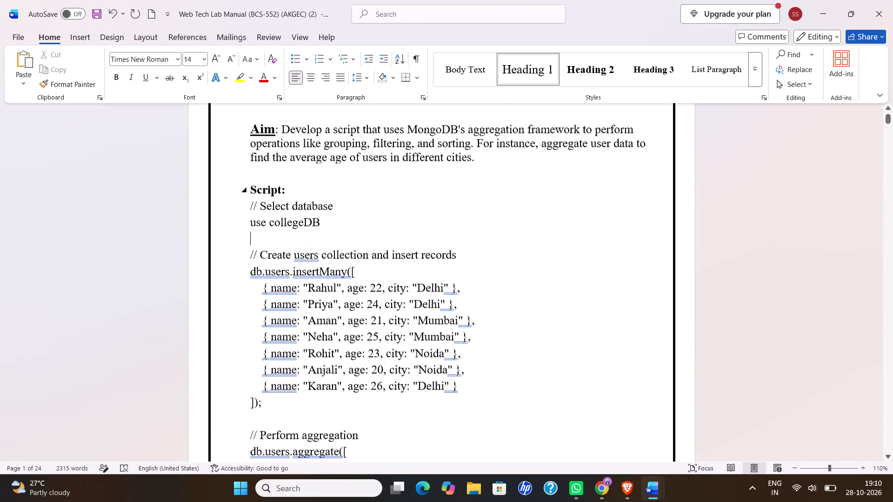
pyautogui.scroll(-3, 505, 297)
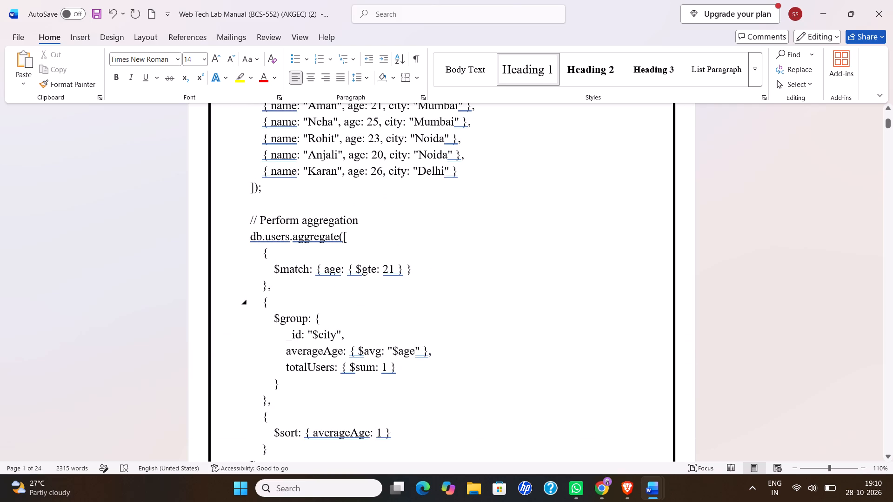
pyautogui.scroll(1, 505, 297)
pyautogui.moveTo(374, 234); pyautogui.dragTo(245, 232)
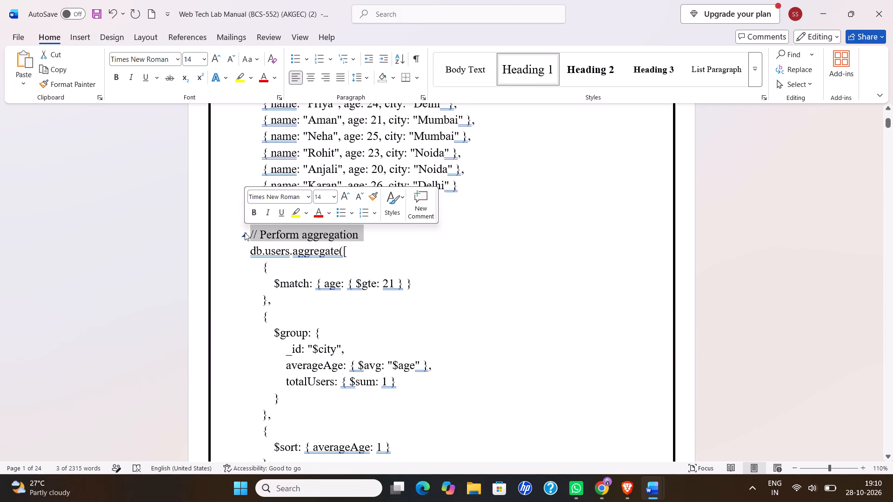
pyautogui.press('BackSpace')
# Add the heading "0UTPUT" in the blank space at the top of page 2, above EXPERIMENT NO. - 9.
pyautogui.scroll(1, 497, 152)
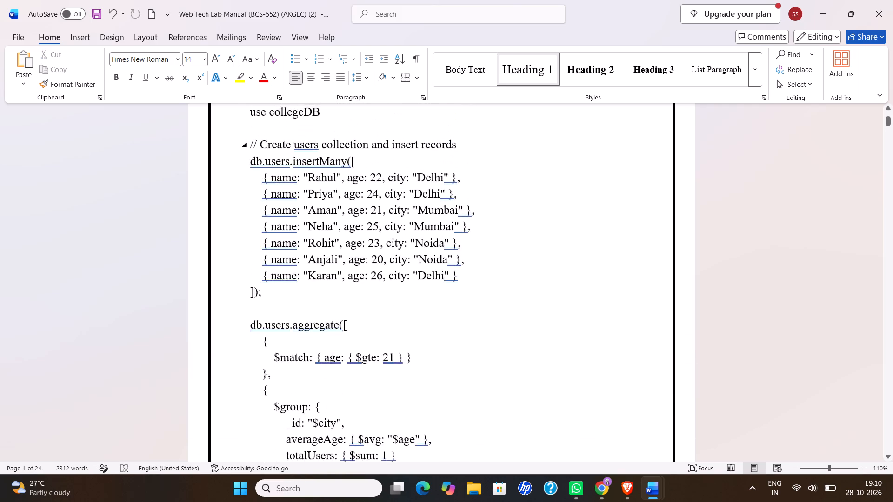
pyautogui.scroll(1, 497, 152)
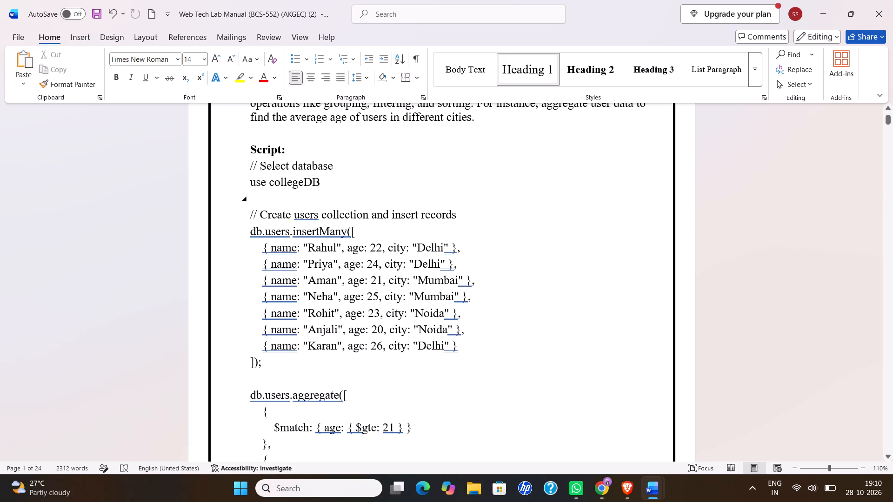
pyautogui.scroll(1, 486, 214)
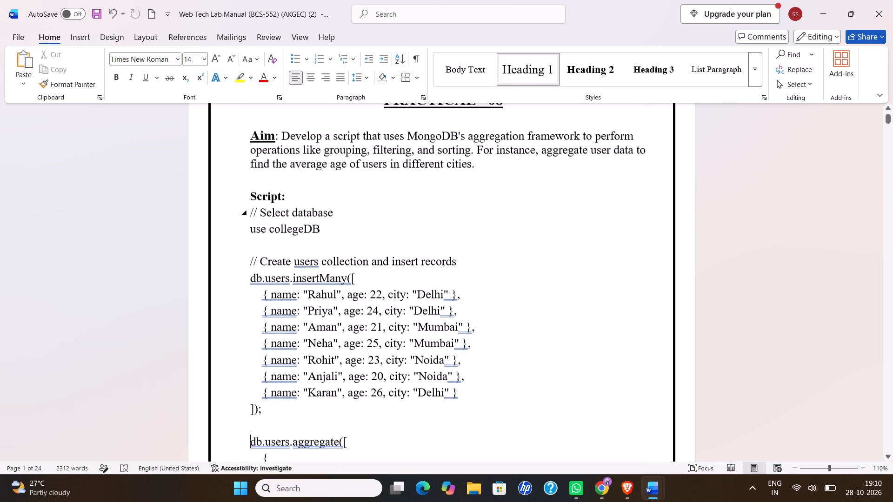
pyautogui.scroll(1, 486, 214)
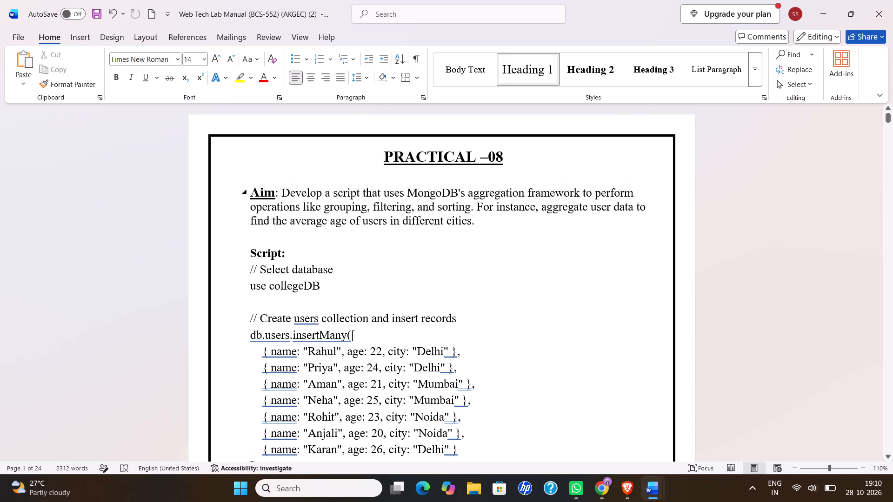
pyautogui.scroll(-7, 486, 214)
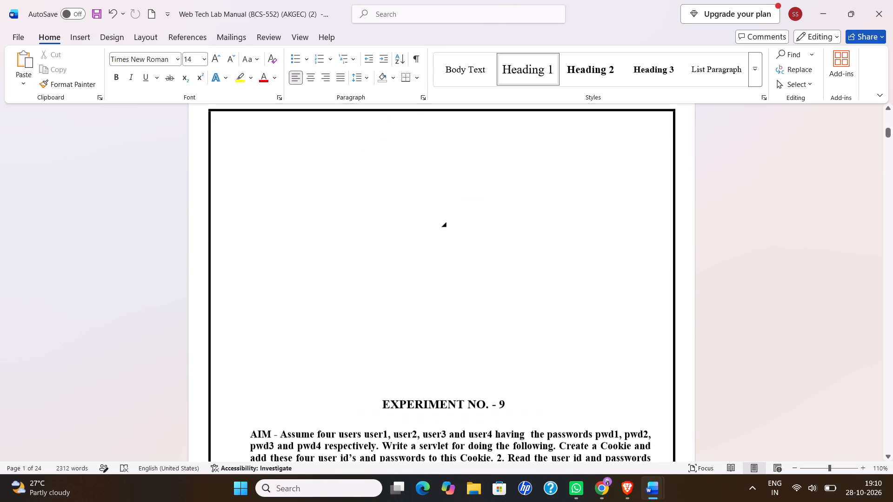
pyautogui.scroll(-1, 486, 214)
pyautogui.click(442, 130)
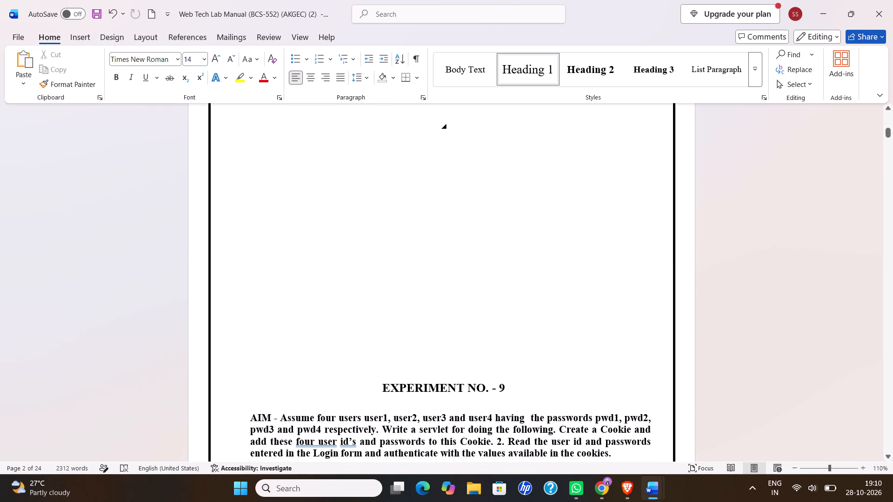
pyautogui.scroll(2, 453, 192)
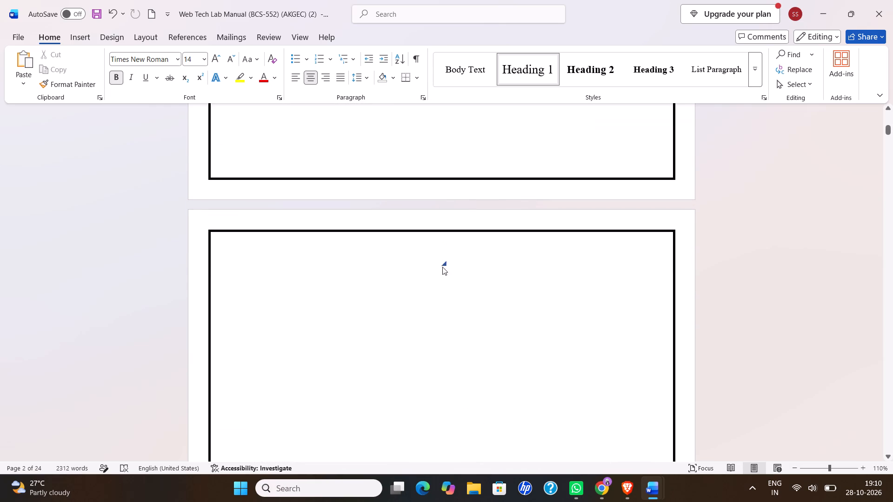
pyautogui.scroll(1, 440, 280)
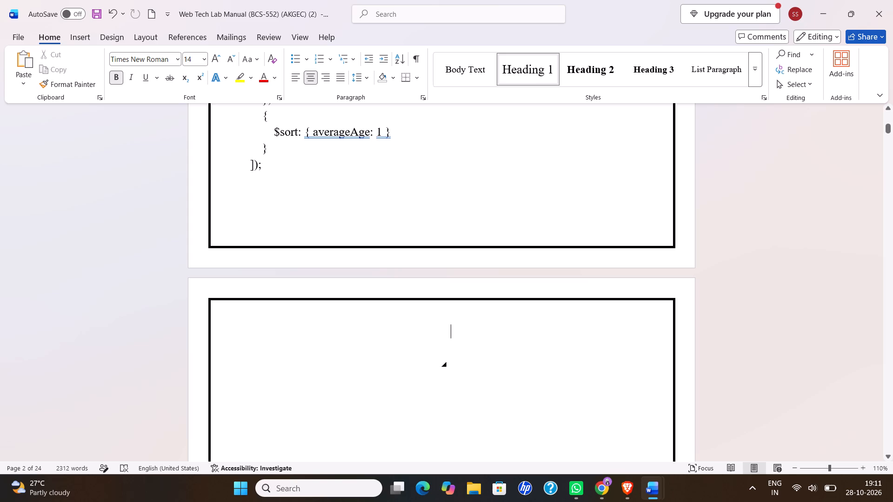
pyautogui.write('0UTPUT')
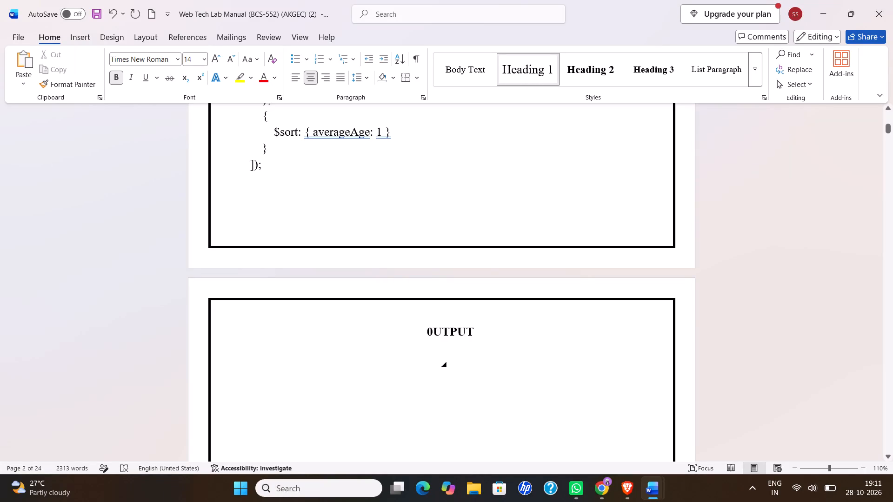
# Format the 0UTPUT heading at size 18 with an underline.
pyautogui.moveTo(478, 328); pyautogui.dragTo(418, 329)
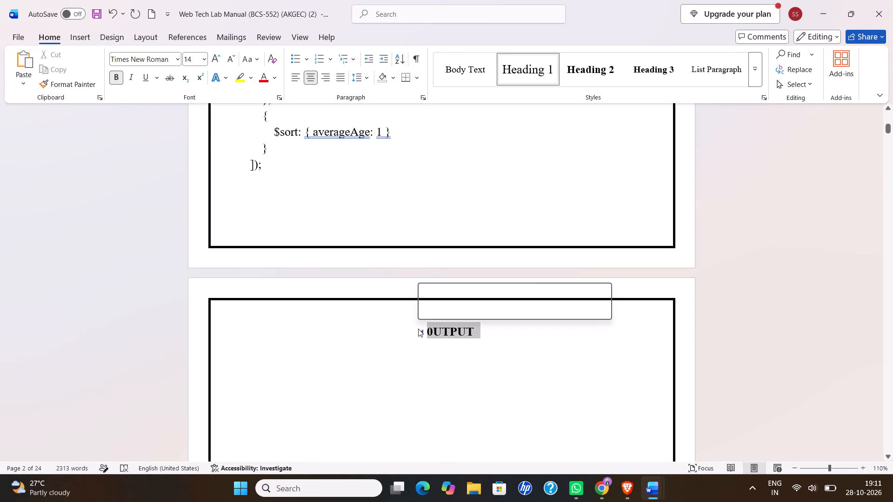
pyautogui.click(205, 63)
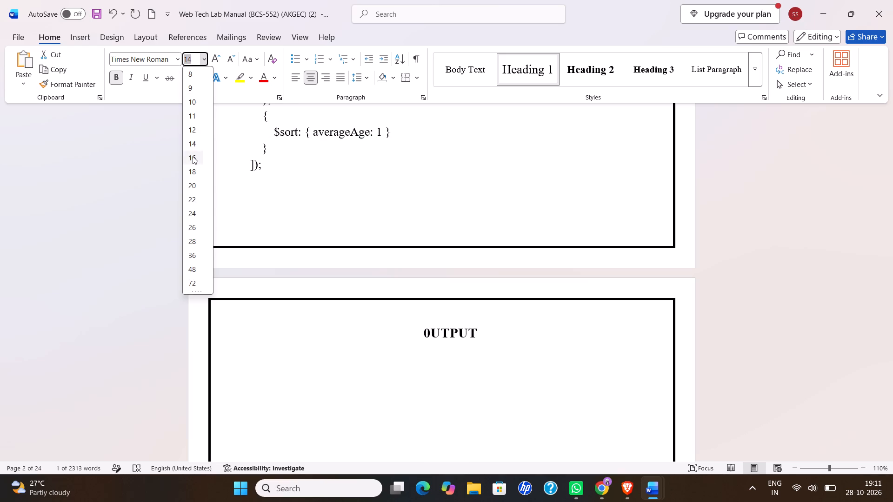
pyautogui.click(192, 174)
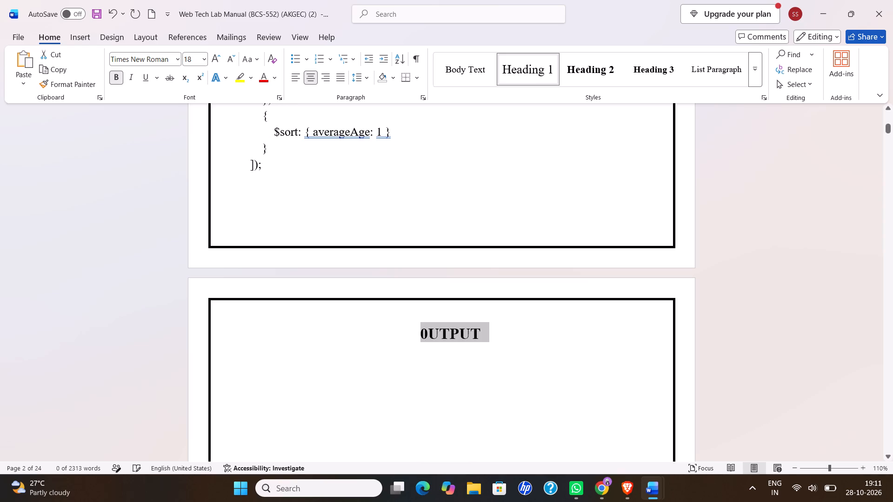
pyautogui.click(147, 73)
pyautogui.scroll(1, 395, 380)
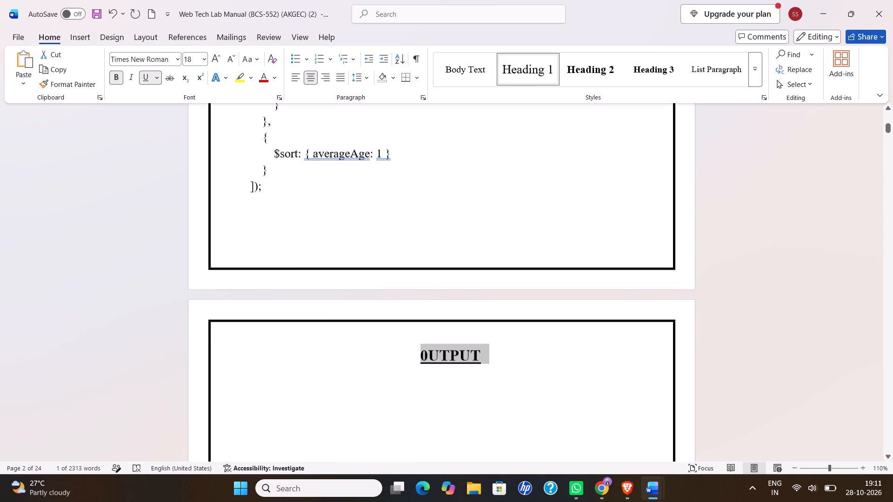
# Apply the Times New Roman font to the 0UTPUT heading at the top of page 2.
pyautogui.moveTo(490, 351); pyautogui.dragTo(420, 351)
pyautogui.moveTo(420, 351); pyautogui.dragTo(478, 350)
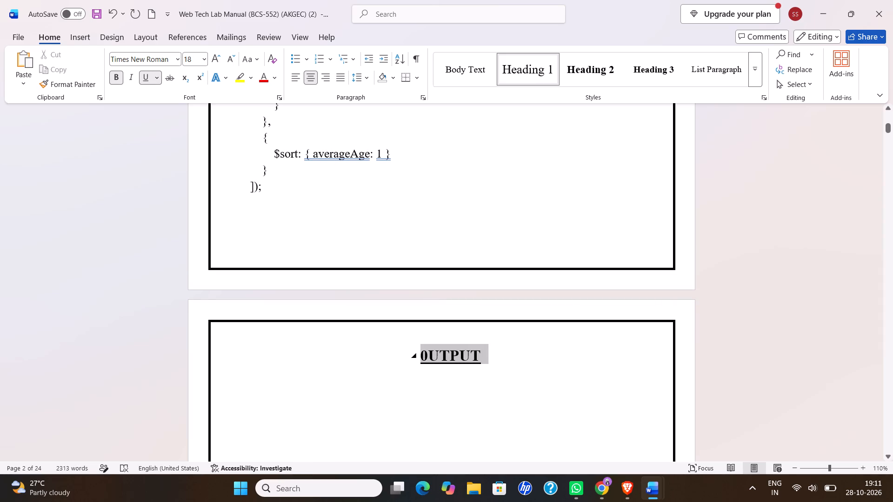
pyautogui.moveTo(478, 350); pyautogui.dragTo(484, 351)
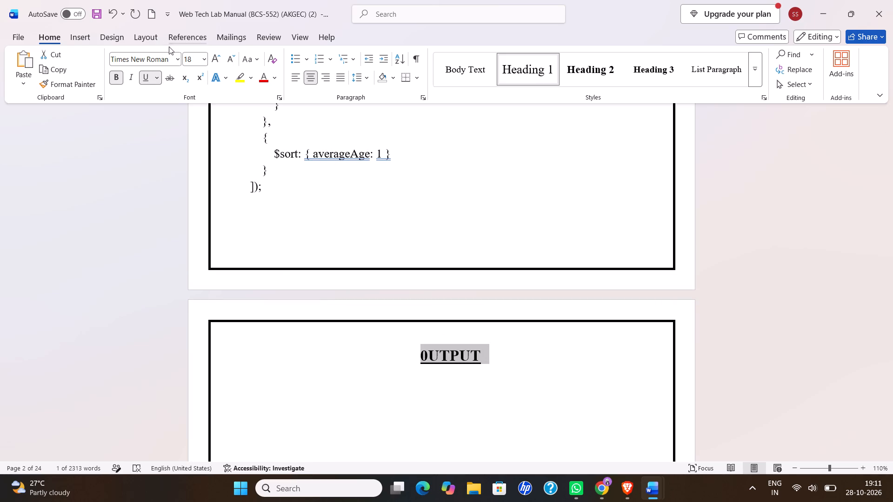
pyautogui.click(180, 64)
pyautogui.click(167, 139)
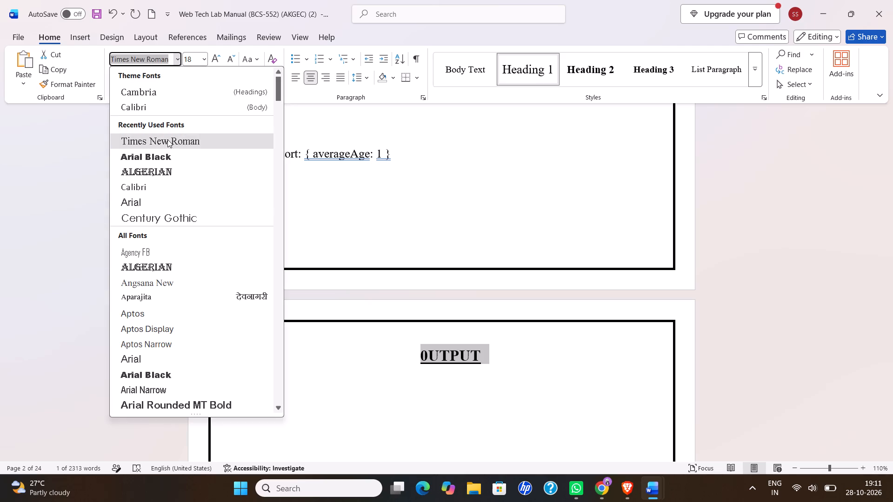
pyautogui.click(257, 334)
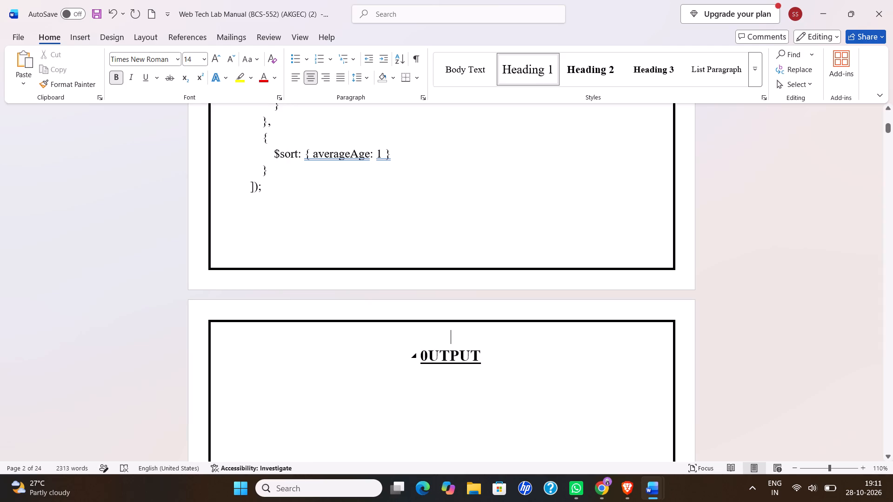
# Replace the leading zero in the page 2 heading with the letter O so it reads OUTPUT.
pyautogui.click(426, 356)
pyautogui.press('BackSpace')
pyautogui.press('o')
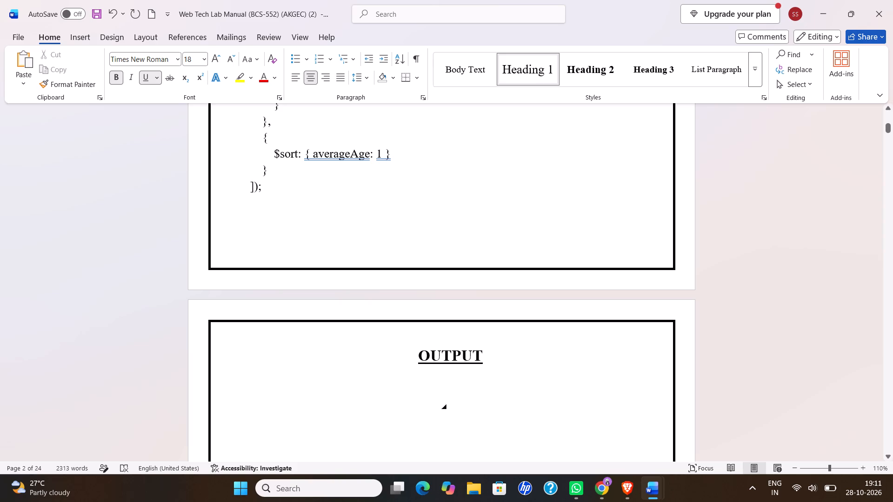
pyautogui.click(501, 419)
# Insert two blank lines below the OUTPUT heading and place the cursor in the empty space beneath it.
pyautogui.scroll(-2, 501, 419)
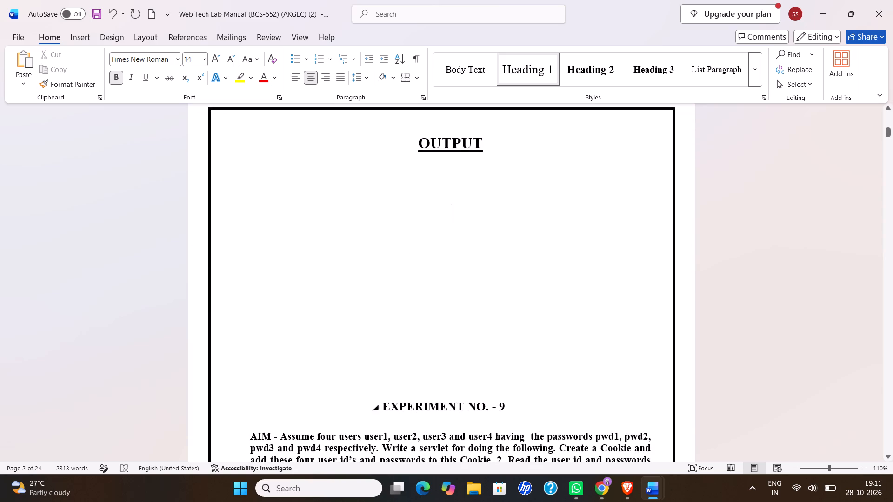
pyautogui.click(233, 179)
pyautogui.click(489, 141)
pyautogui.press('Return')
pyautogui.press('Return')
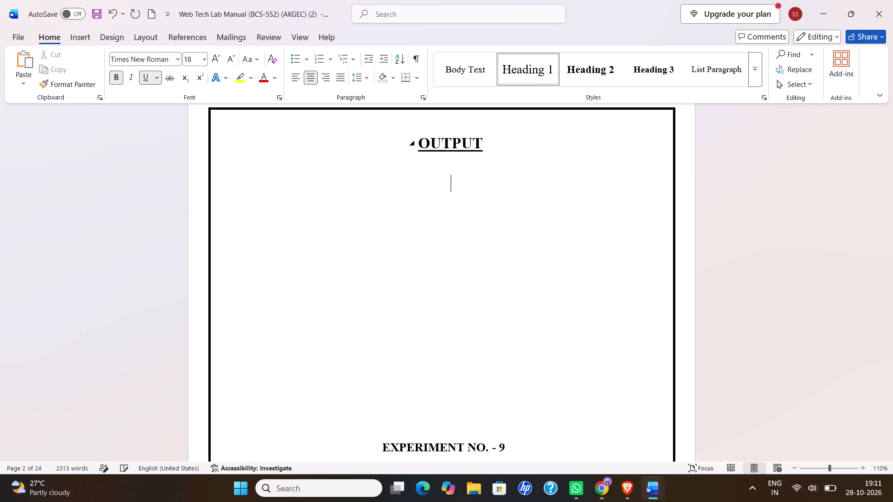
pyautogui.press('Left')
pyautogui.press('Left')
pyautogui.press('Left')
pyautogui.click(227, 156)
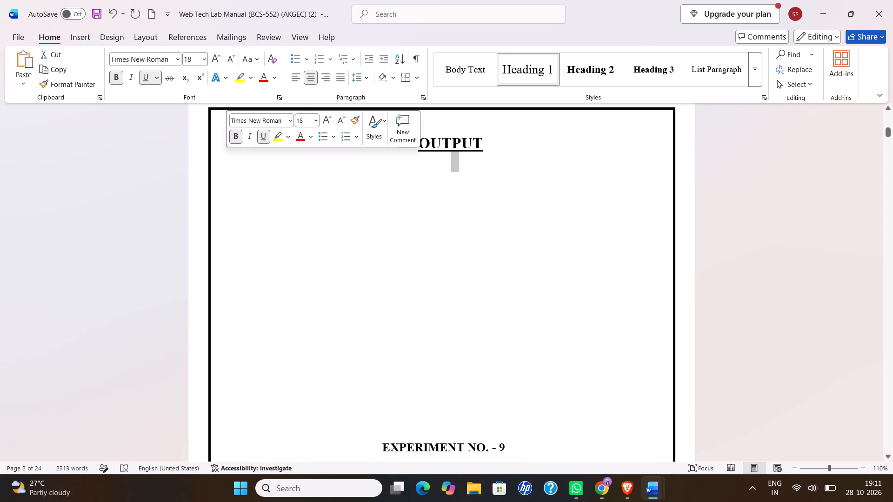
pyautogui.click(234, 170)
pyautogui.click(234, 170)
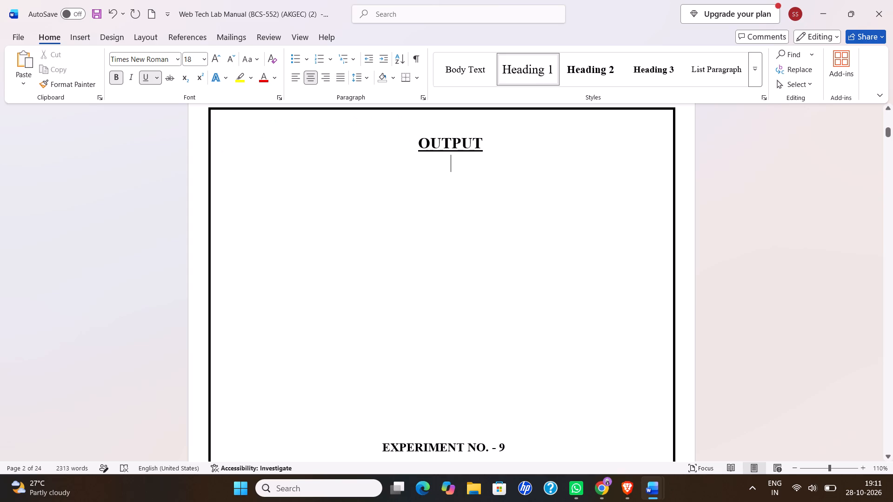
pyautogui.click(273, 192)
# Review PRACTICAL –08 from its title and aim through the MongoDB script to the OUTPUT section.
pyautogui.scroll(8, 385, 201)
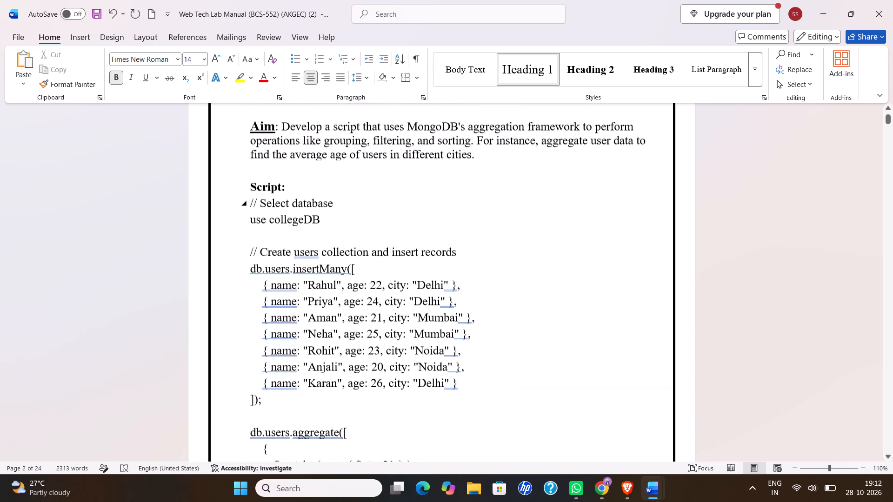
pyautogui.scroll(1, 385, 201)
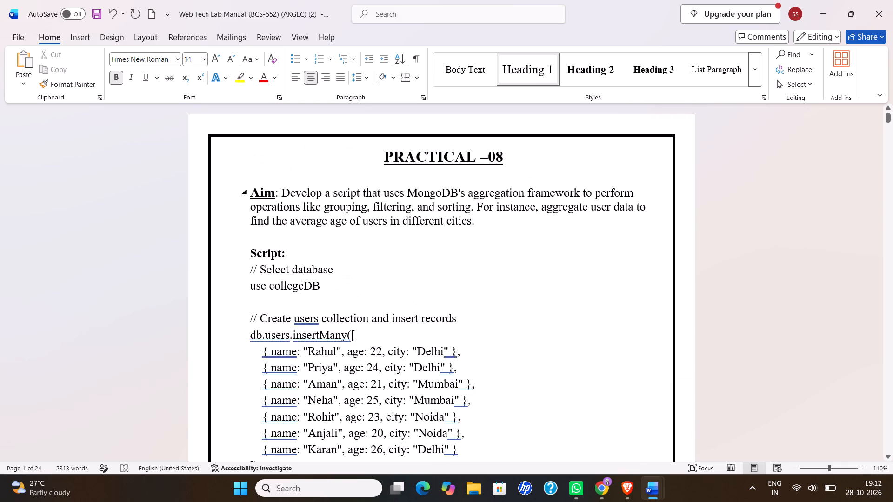
pyautogui.scroll(-1, 385, 201)
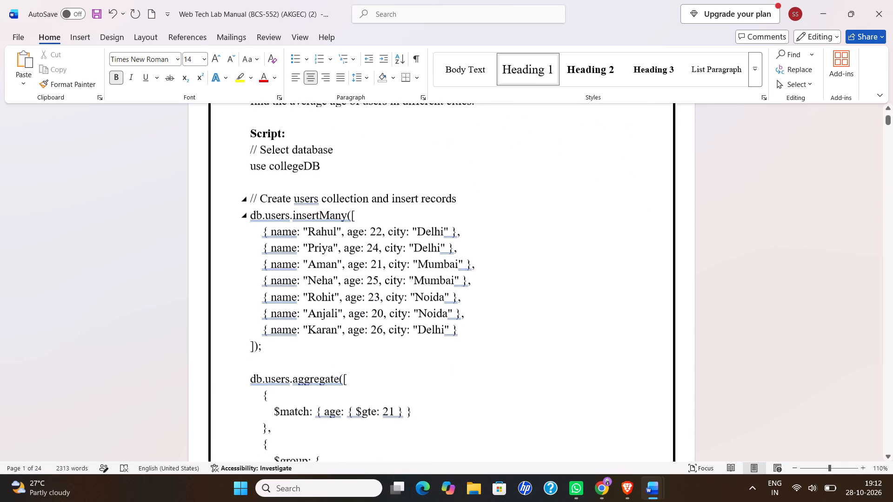
pyautogui.scroll(-1, 385, 201)
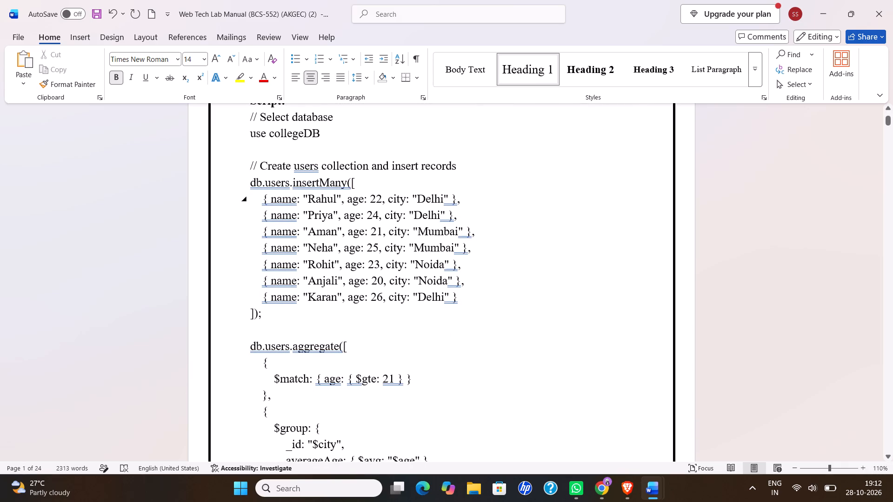
pyautogui.scroll(-2, 385, 201)
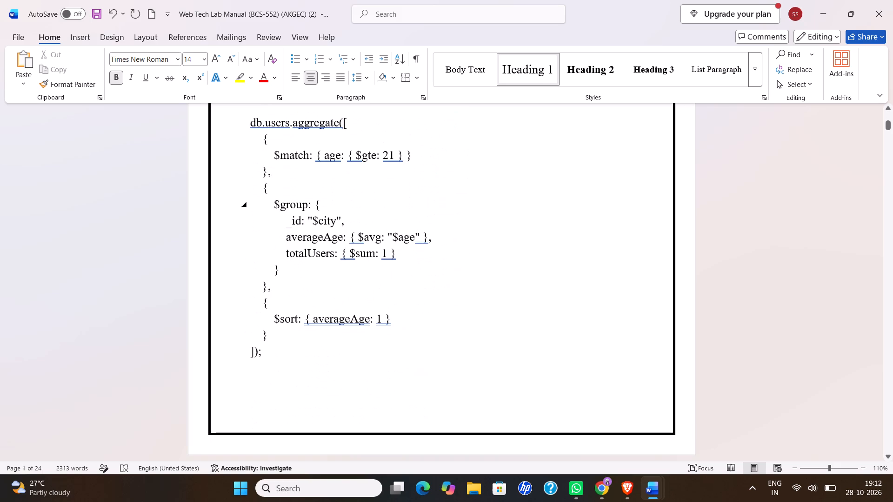
pyautogui.scroll(-4, 385, 201)
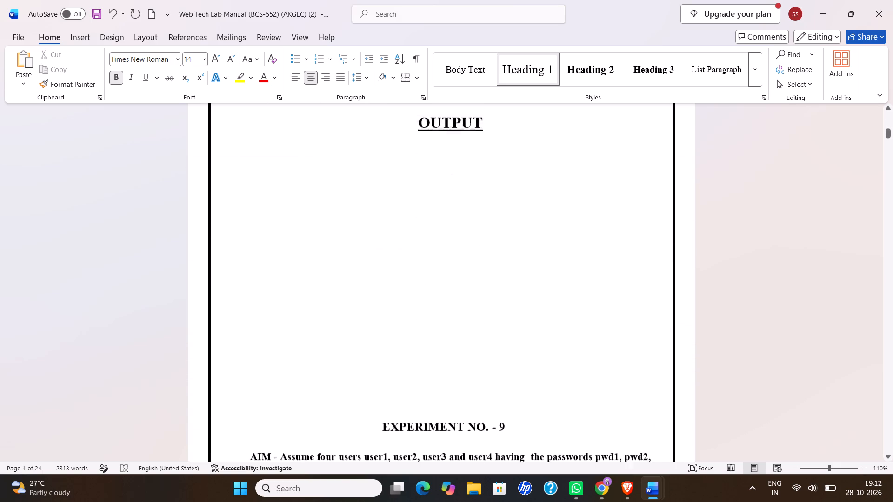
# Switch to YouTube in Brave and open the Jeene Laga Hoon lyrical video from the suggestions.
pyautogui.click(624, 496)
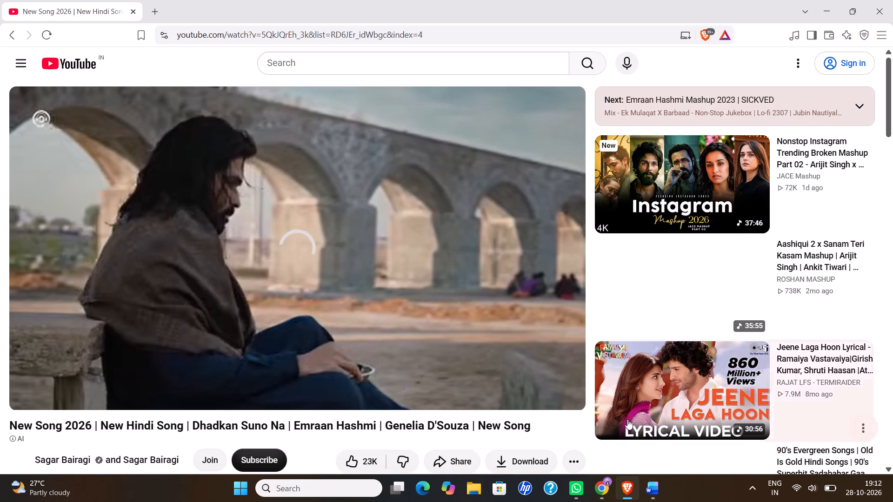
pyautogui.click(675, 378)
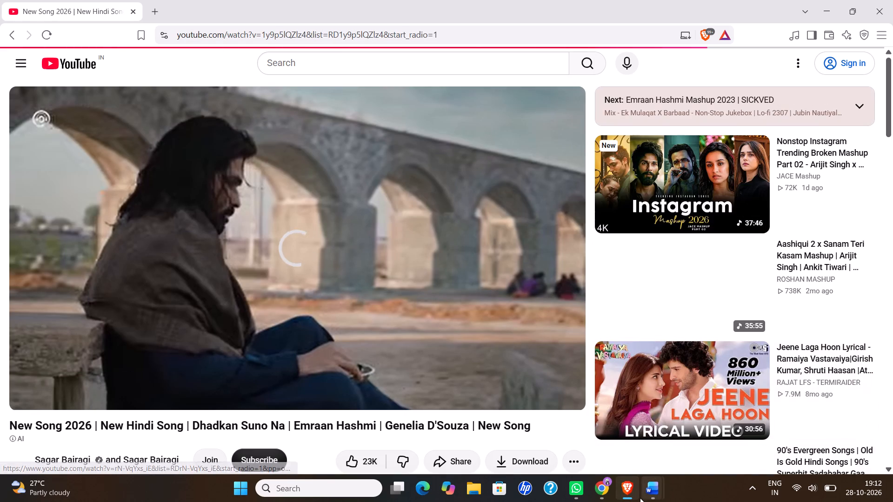
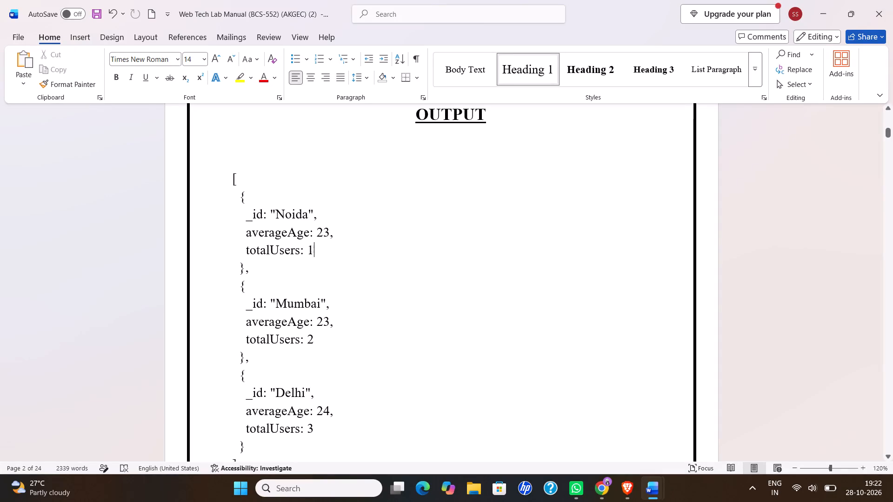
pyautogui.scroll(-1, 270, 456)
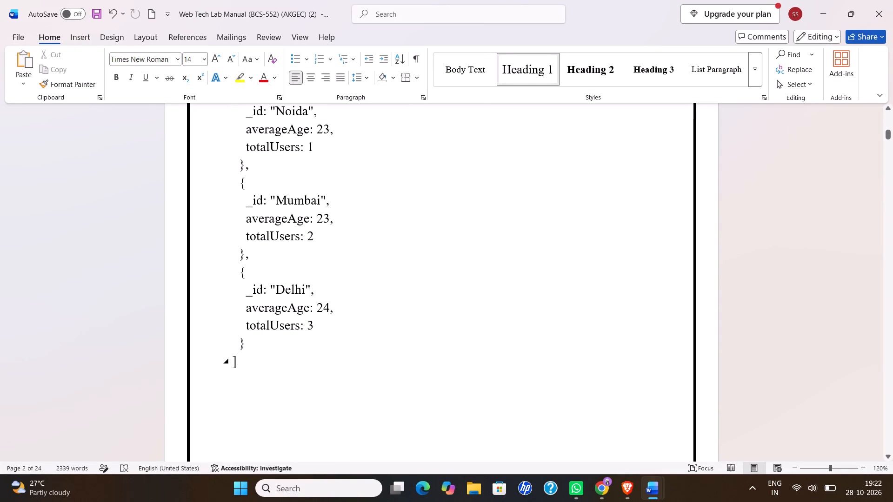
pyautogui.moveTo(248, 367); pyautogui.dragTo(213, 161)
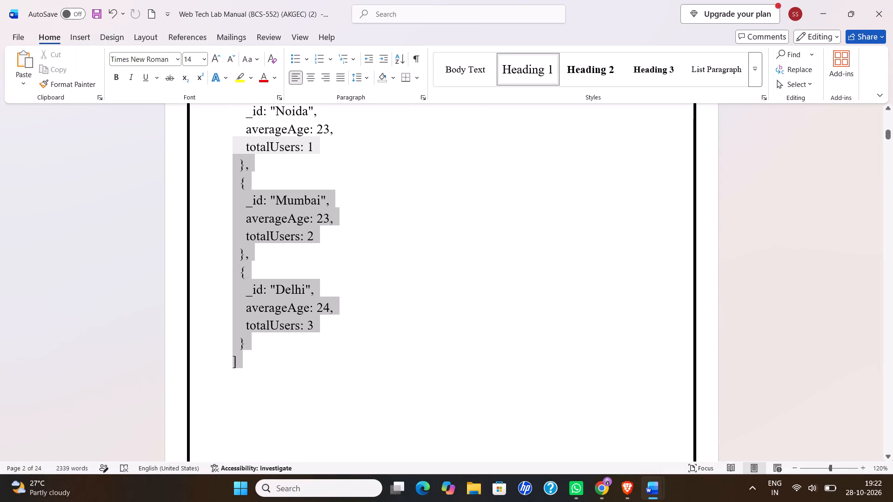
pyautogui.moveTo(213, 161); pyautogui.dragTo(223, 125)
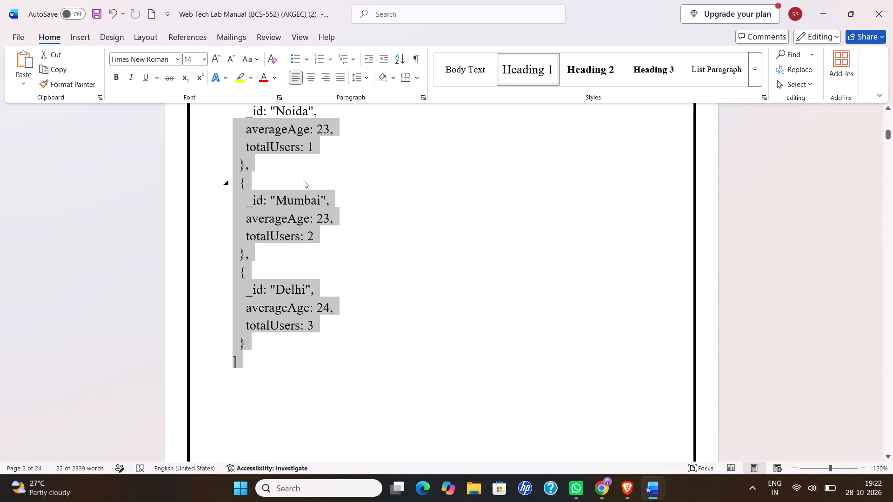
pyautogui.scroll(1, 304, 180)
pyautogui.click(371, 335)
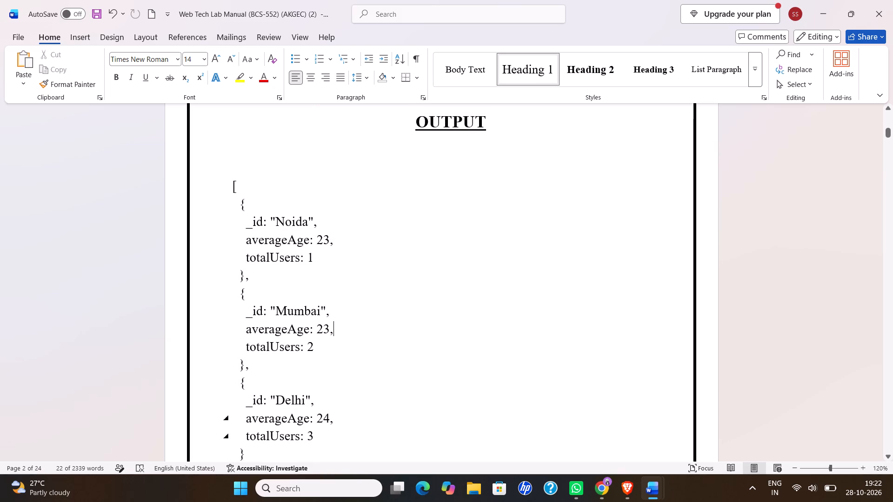
# Select the output block under the OUTPUT heading, starting from its closing bracket and extending upward through the Delhi entry.
pyautogui.scroll(-1, 305, 429)
pyautogui.moveTo(260, 389); pyautogui.dragTo(218, 284)
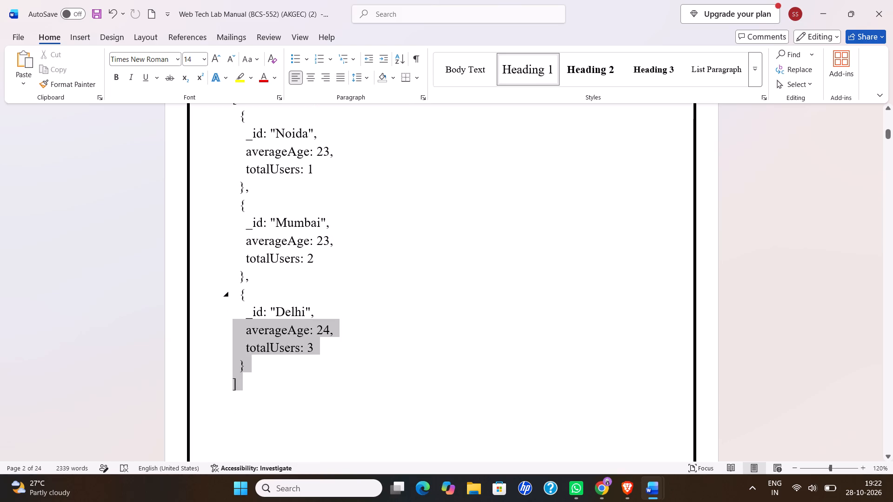
# Replace the text output under the OUTPUT heading, from the opening to the closing bracket, with the copied console screenshot.
pyautogui.moveTo(218, 284); pyautogui.dragTo(207, 205)
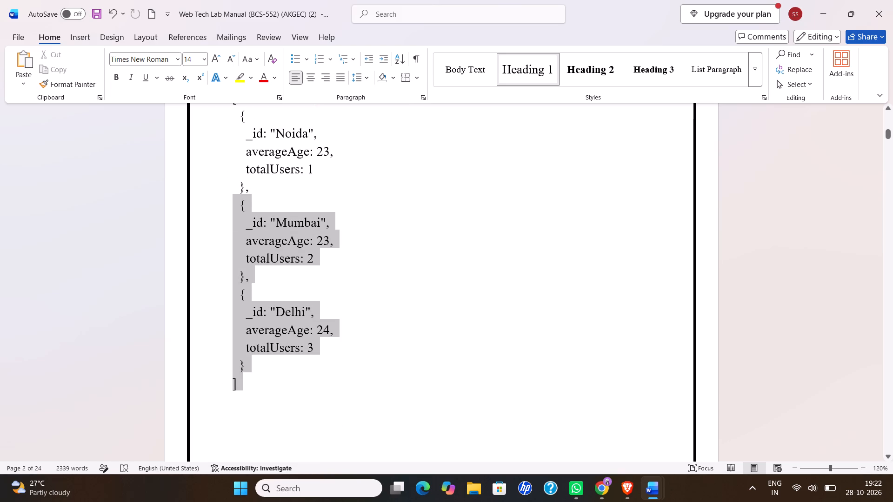
pyautogui.moveTo(207, 205); pyautogui.dragTo(218, 127)
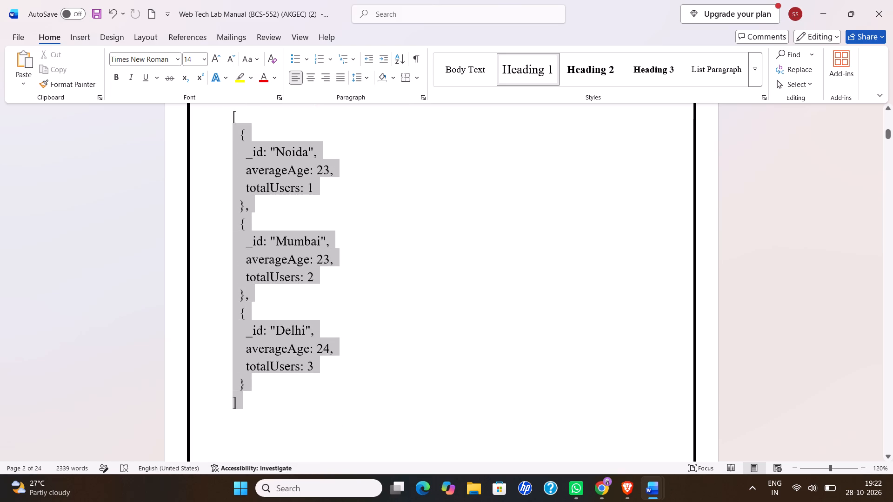
pyautogui.moveTo(218, 127); pyautogui.dragTo(219, 118)
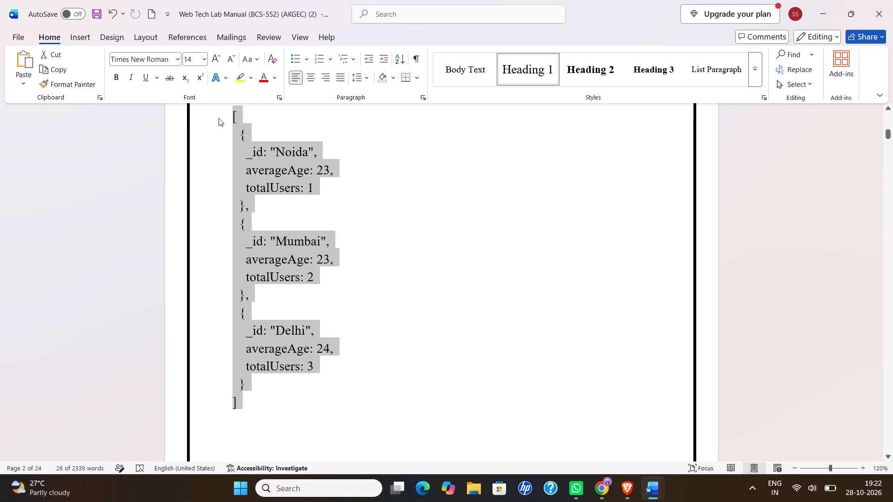
pyautogui.hotkey('ctrl', 'v')
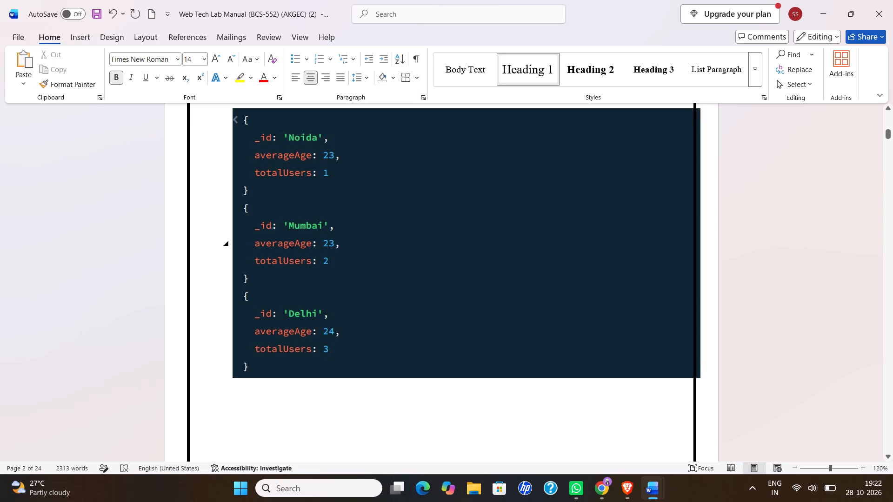
# Narrow the pasted output screenshot to about 17 cm wide so it fits inside the page border.
pyautogui.scroll(1, 362, 178)
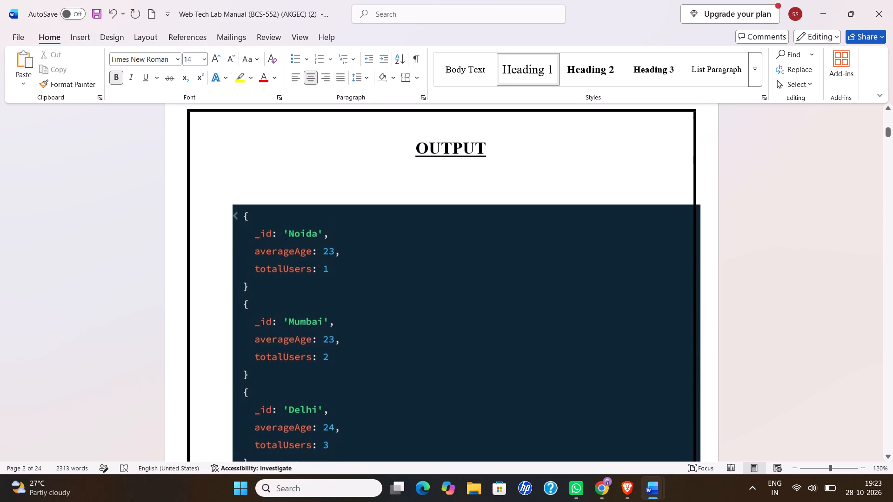
pyautogui.click(422, 266)
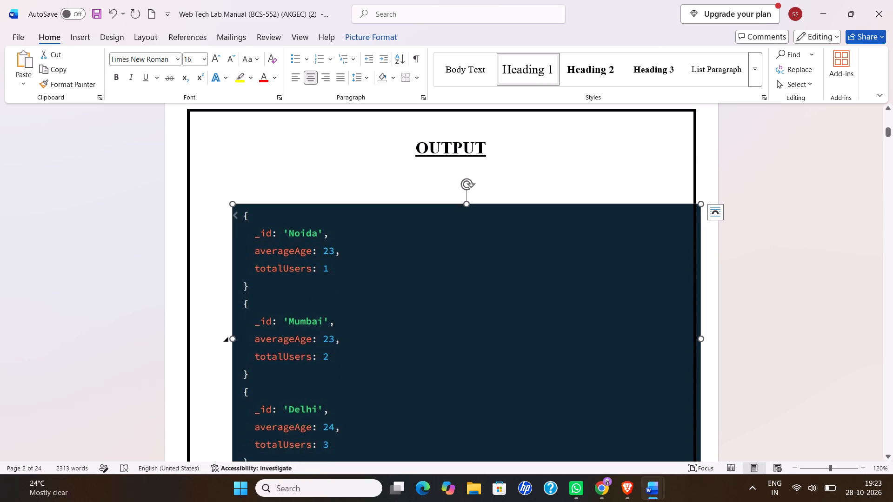
pyautogui.moveTo(450, 262); pyautogui.dragTo(445, 254)
pyautogui.click(445, 254)
pyautogui.scroll(-1, 466, 283)
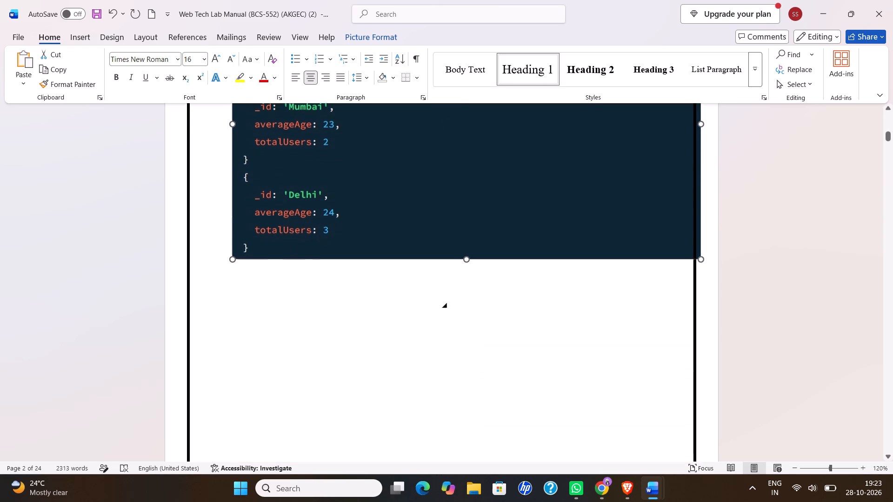
pyautogui.scroll(-2, 466, 283)
pyautogui.scroll(3, 466, 283)
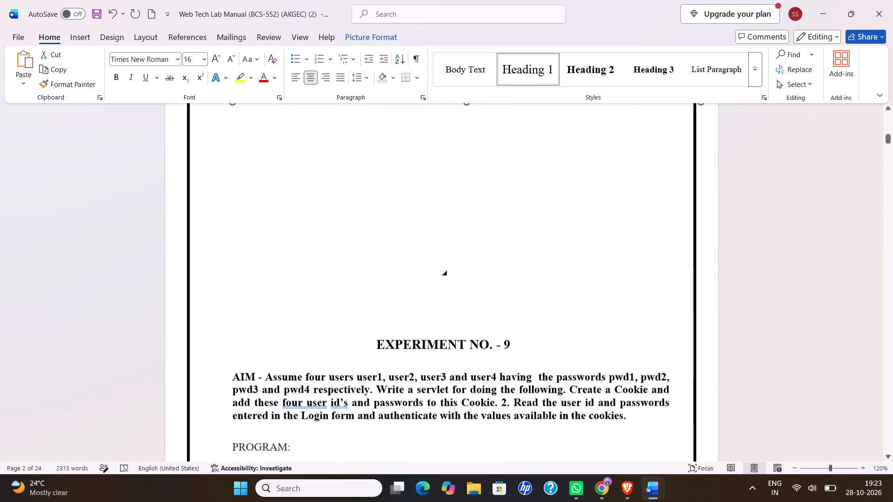
pyautogui.scroll(2, 466, 283)
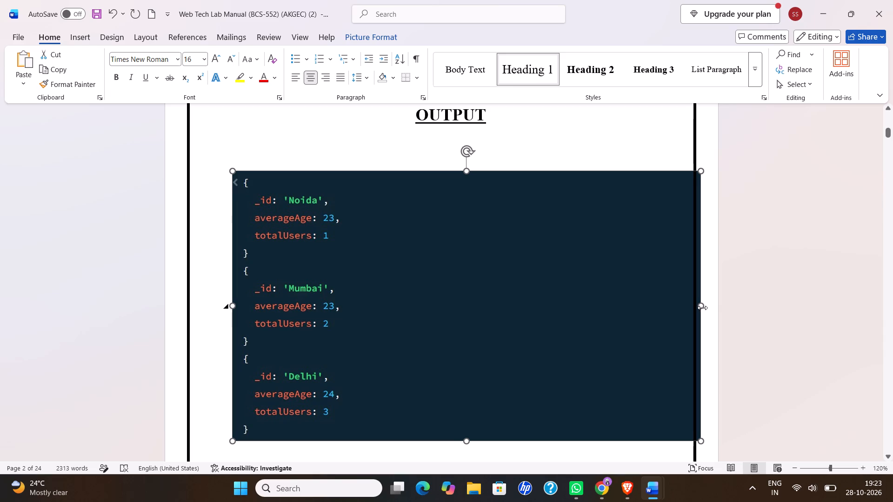
pyautogui.moveTo(702, 308); pyautogui.dragTo(671, 307)
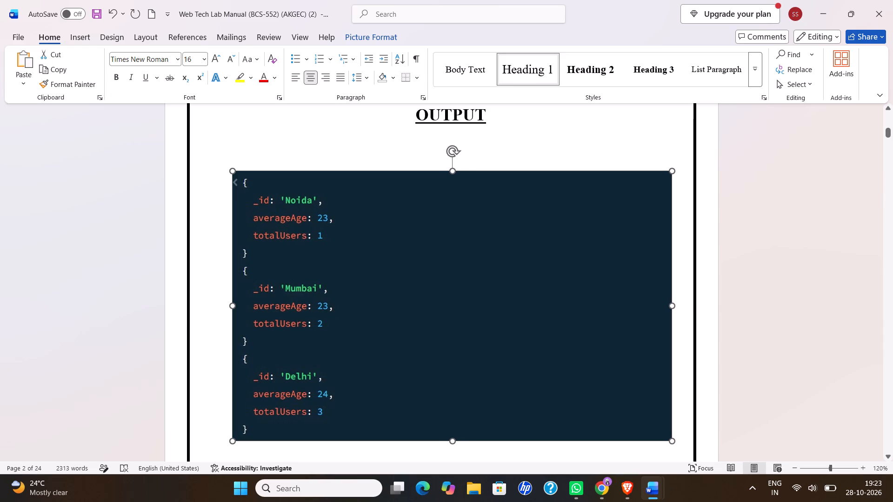
pyautogui.moveTo(671, 307); pyautogui.dragTo(680, 310)
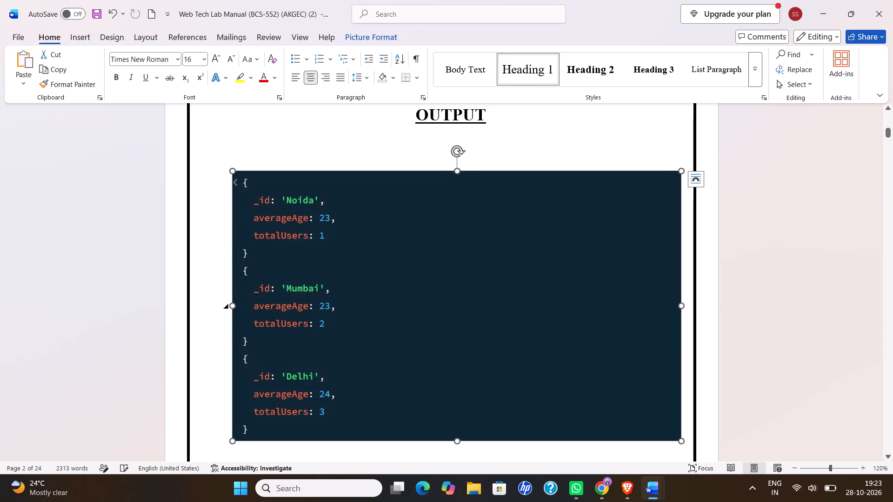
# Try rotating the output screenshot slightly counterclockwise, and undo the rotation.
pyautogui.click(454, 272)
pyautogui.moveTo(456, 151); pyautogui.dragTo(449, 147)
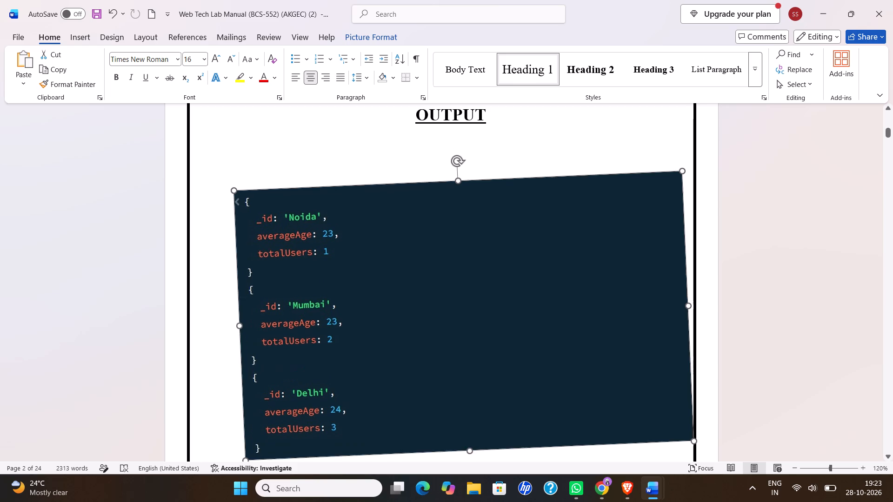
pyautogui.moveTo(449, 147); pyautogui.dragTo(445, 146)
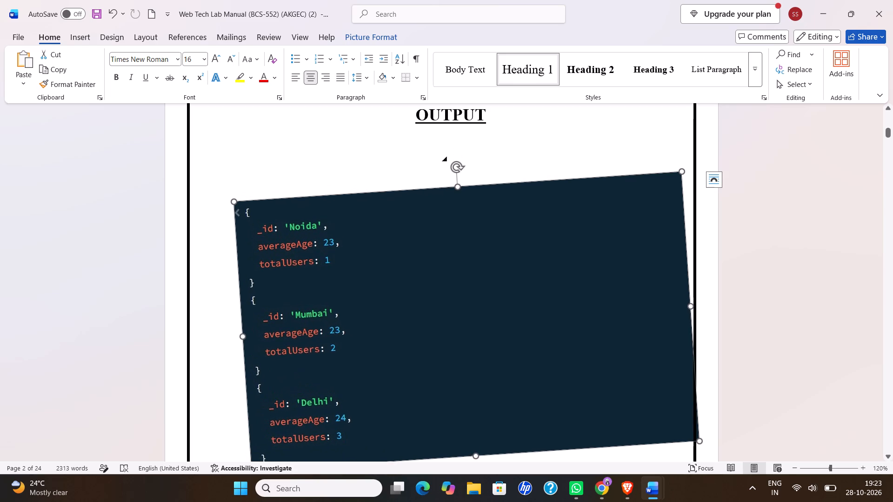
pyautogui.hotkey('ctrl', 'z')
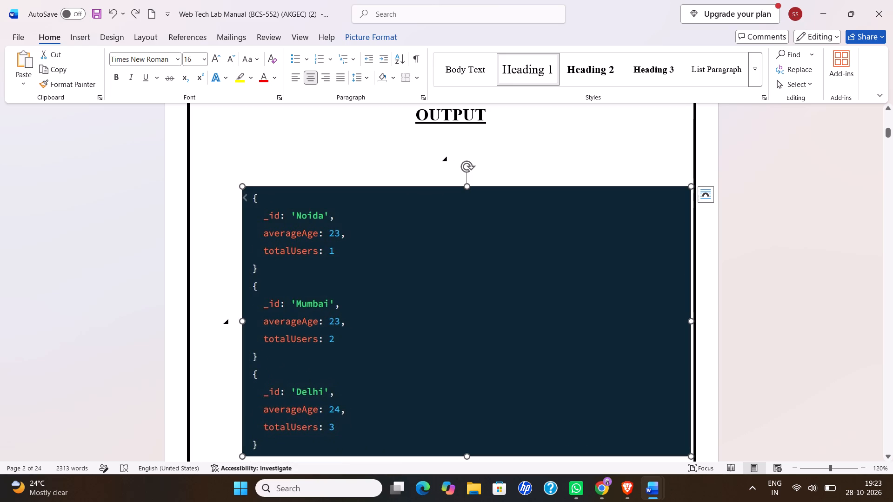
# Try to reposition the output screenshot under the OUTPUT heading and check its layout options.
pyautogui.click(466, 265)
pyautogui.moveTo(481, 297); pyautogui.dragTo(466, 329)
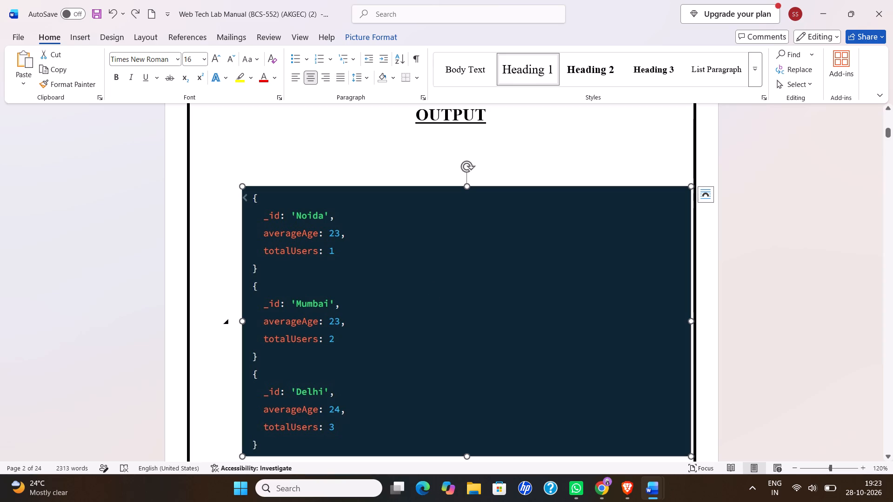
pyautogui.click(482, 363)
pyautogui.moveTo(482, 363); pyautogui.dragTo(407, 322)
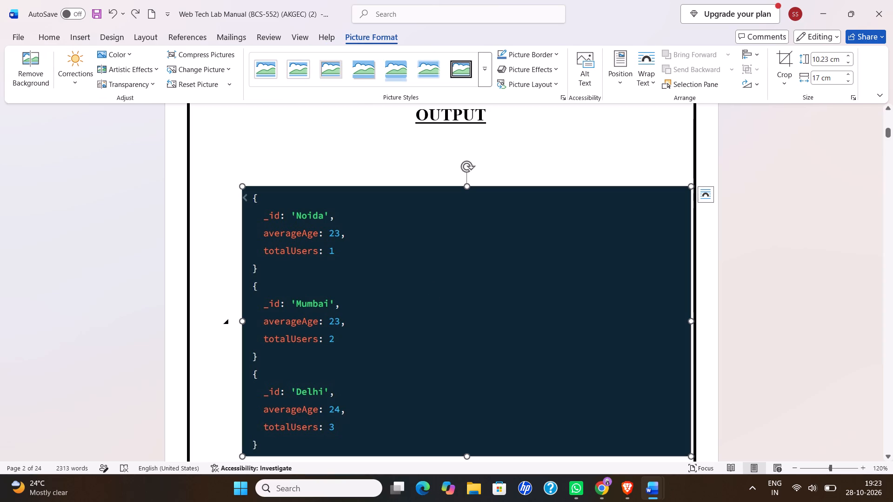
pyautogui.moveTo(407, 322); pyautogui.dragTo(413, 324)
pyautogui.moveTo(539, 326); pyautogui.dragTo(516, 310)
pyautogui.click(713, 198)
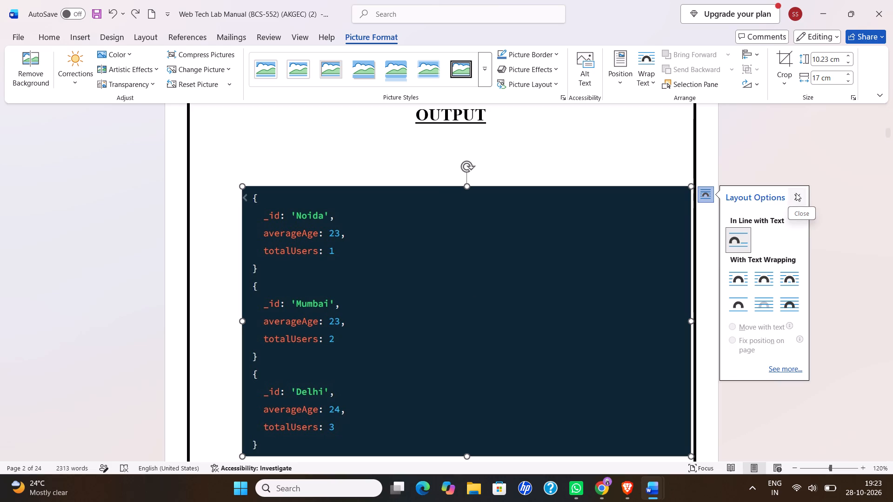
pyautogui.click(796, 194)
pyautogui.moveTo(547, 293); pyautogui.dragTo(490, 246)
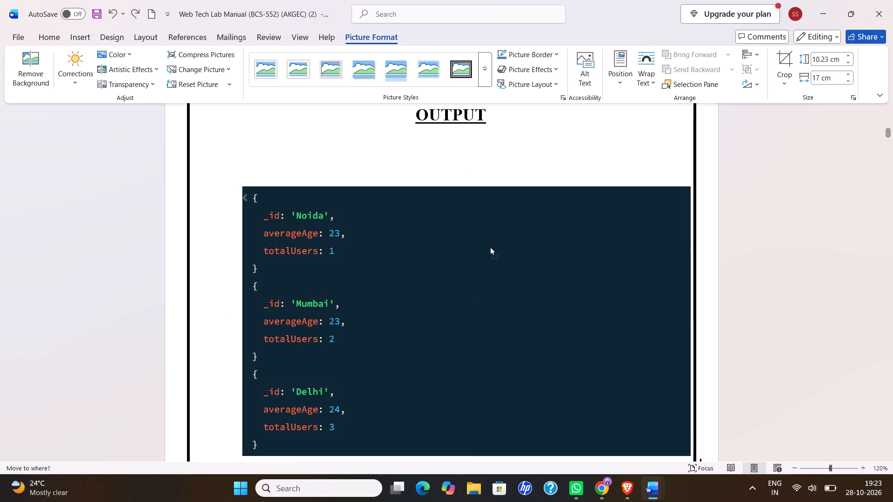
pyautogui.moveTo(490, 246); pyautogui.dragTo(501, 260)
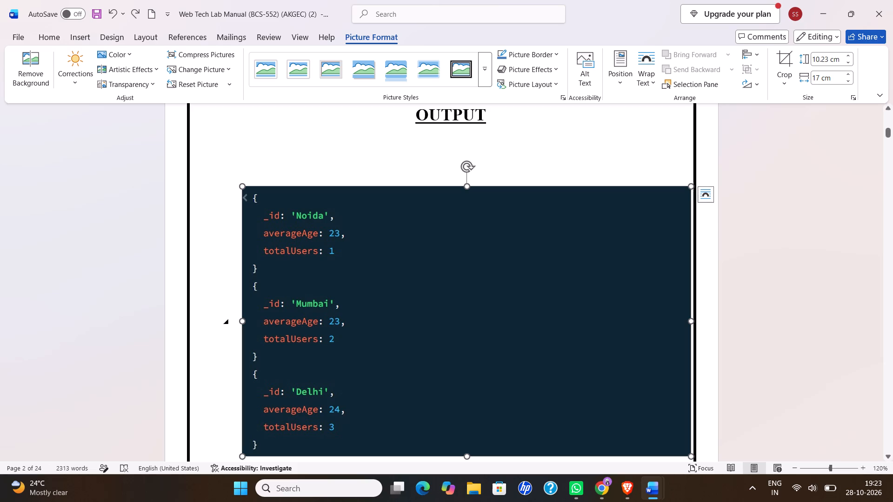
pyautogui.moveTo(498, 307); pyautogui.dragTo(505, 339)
# Delete a blank line between the OUTPUT heading and the screenshot.
pyautogui.click(244, 166)
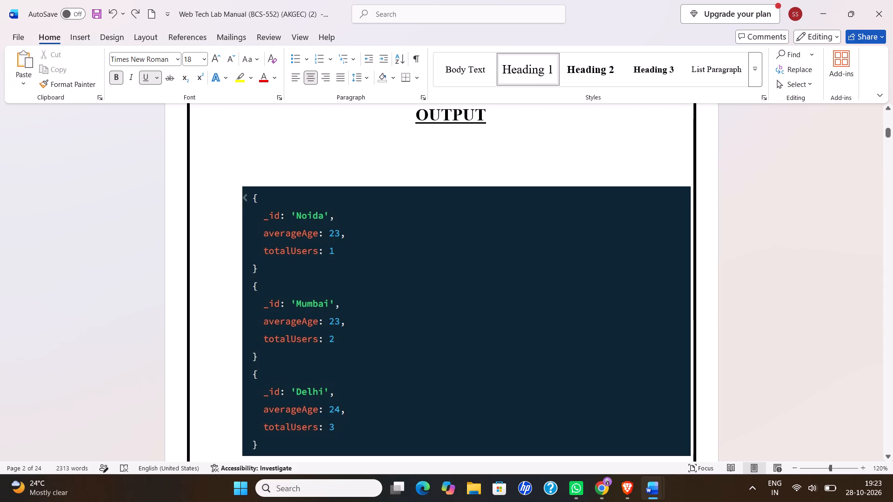
pyautogui.press('BackSpace')
pyautogui.press('BackSpace')
pyautogui.press('BackSpace')
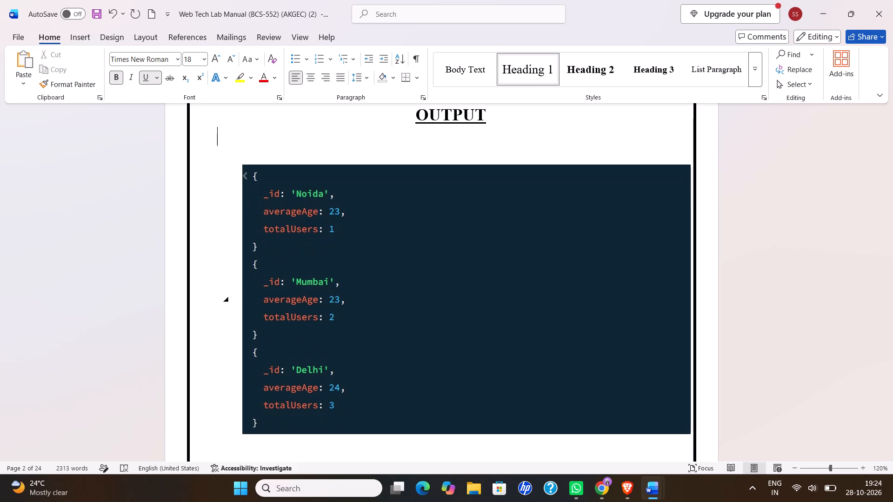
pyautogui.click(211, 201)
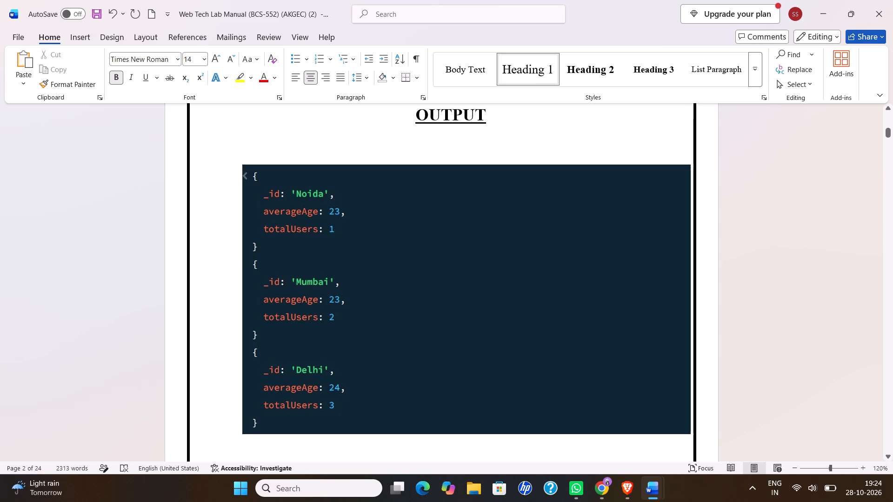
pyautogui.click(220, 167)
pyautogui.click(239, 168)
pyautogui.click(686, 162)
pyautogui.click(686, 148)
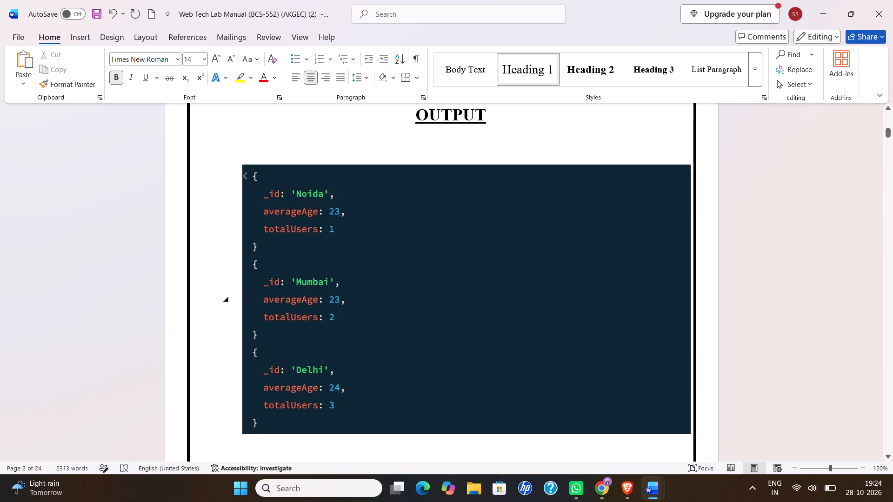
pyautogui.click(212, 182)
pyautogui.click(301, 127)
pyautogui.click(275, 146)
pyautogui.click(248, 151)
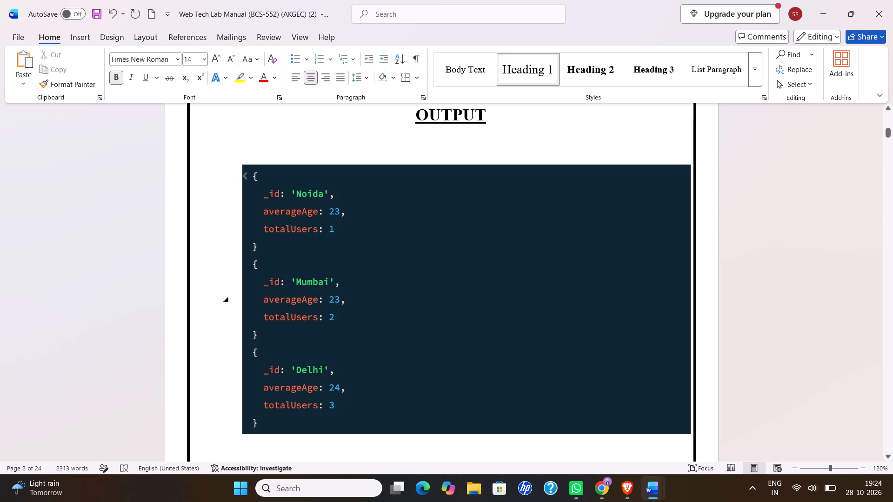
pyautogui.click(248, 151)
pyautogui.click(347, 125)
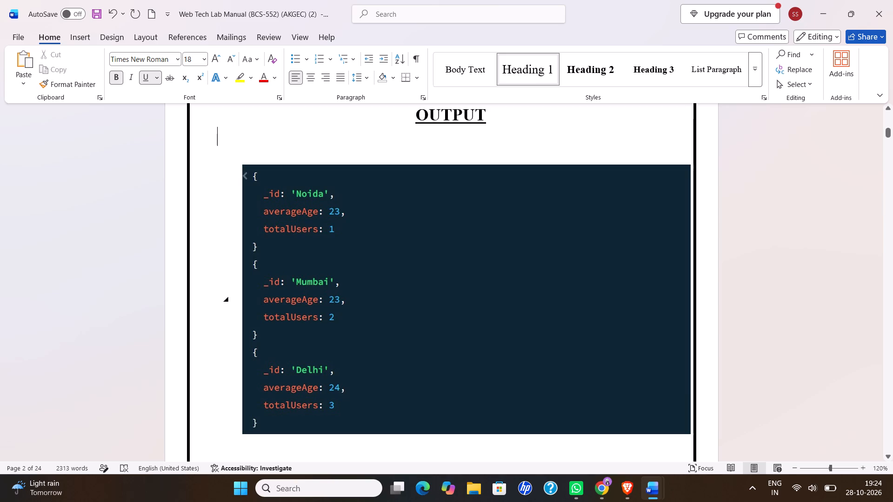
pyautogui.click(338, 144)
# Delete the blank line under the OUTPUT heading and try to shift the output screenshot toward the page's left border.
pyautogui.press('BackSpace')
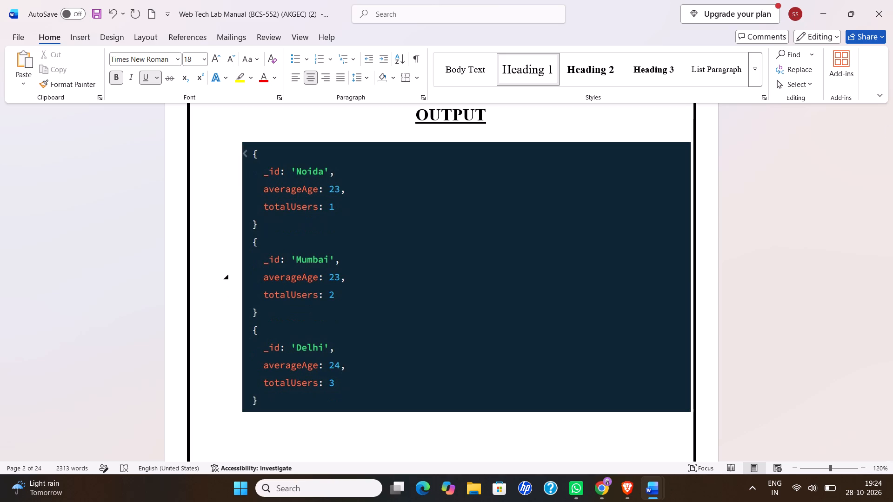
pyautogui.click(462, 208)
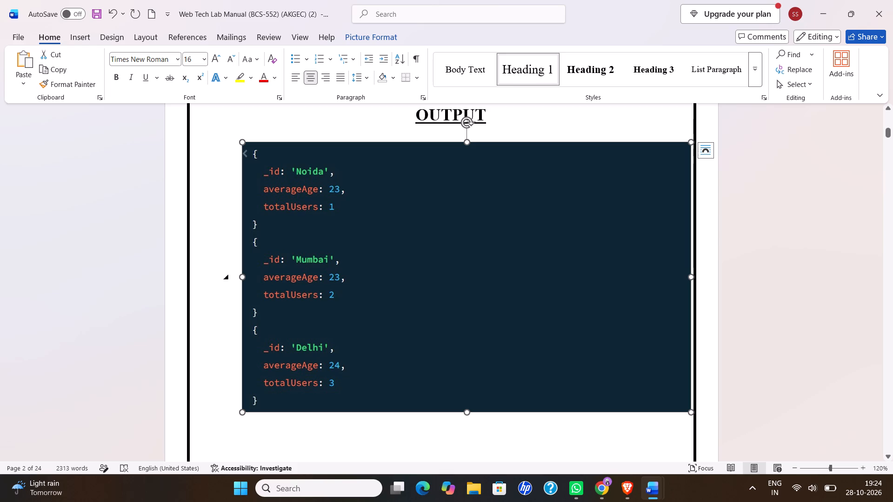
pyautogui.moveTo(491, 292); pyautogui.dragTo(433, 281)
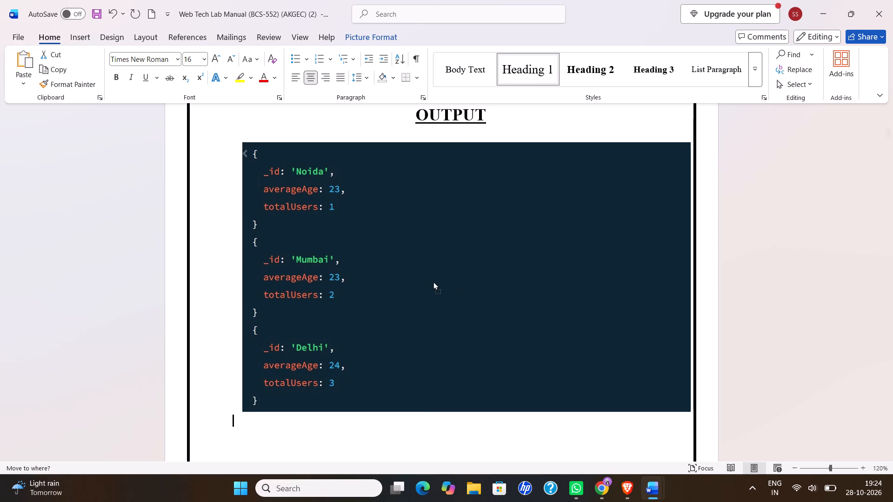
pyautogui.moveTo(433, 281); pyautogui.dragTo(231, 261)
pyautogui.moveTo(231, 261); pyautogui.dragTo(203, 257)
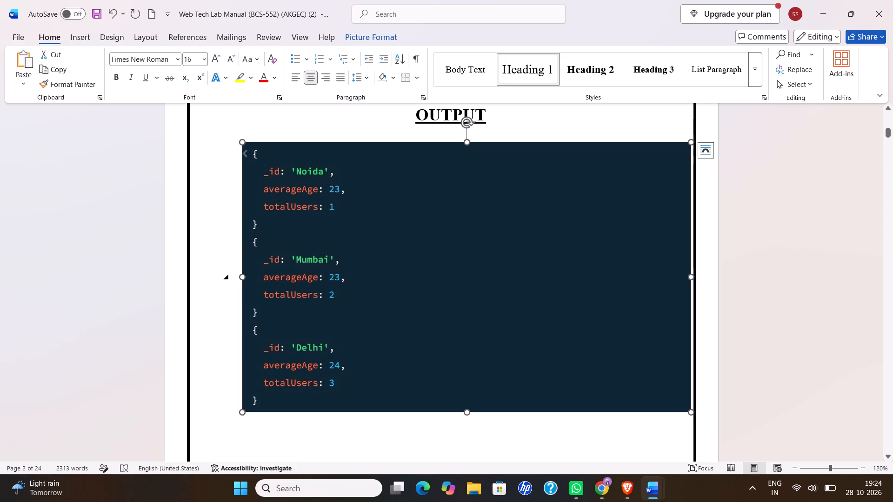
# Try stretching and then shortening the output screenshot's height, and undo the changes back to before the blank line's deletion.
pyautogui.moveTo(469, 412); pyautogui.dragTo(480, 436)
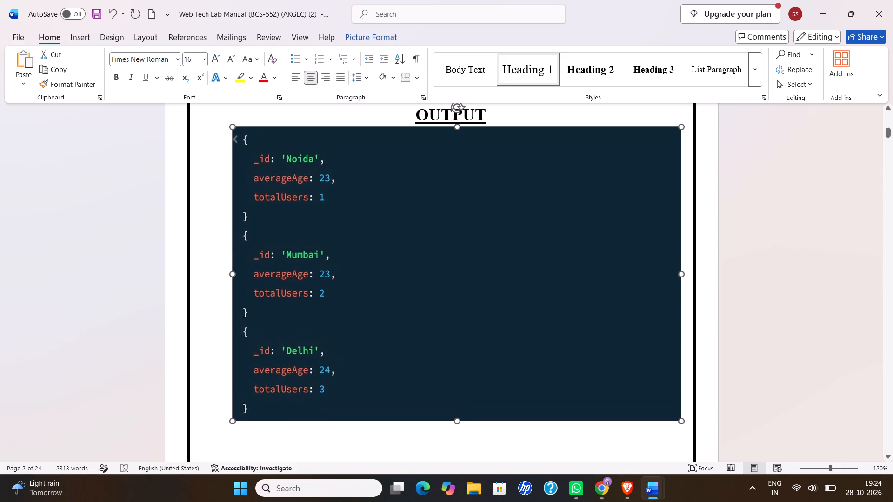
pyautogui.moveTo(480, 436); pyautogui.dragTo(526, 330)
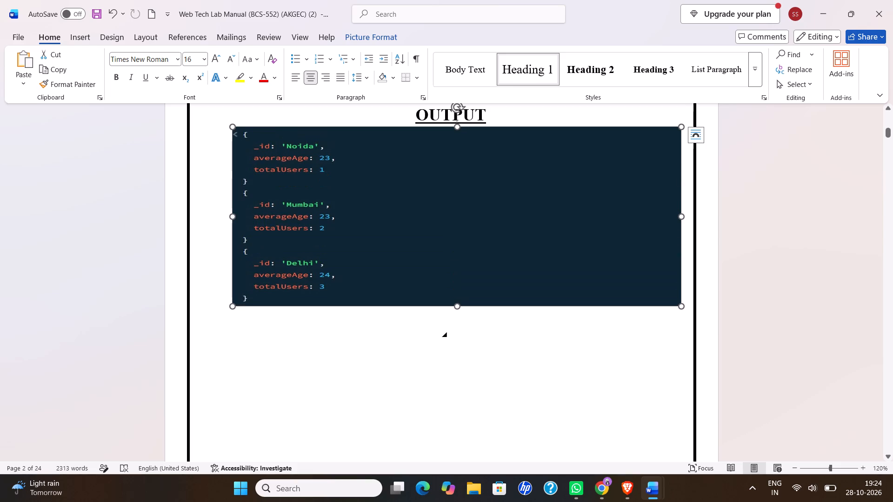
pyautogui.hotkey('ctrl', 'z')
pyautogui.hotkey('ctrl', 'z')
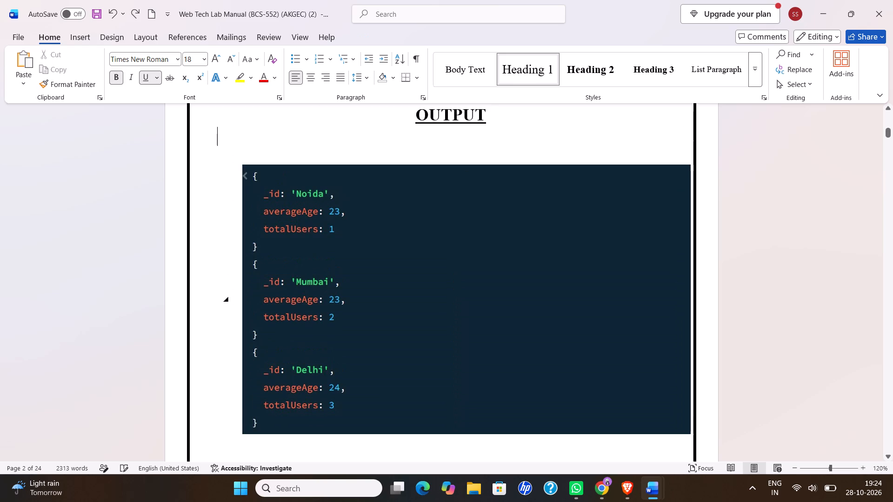
# Delete the blank line between the OUTPUT heading and the output screenshot.
pyautogui.press('BackSpace')
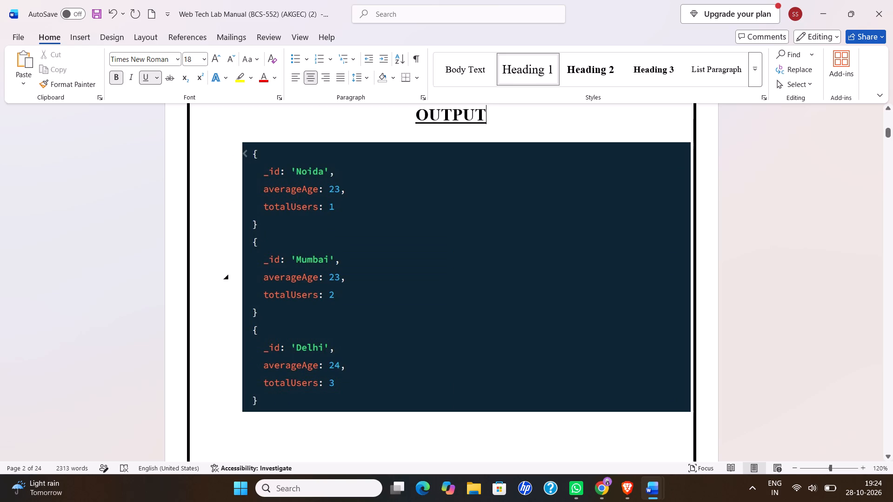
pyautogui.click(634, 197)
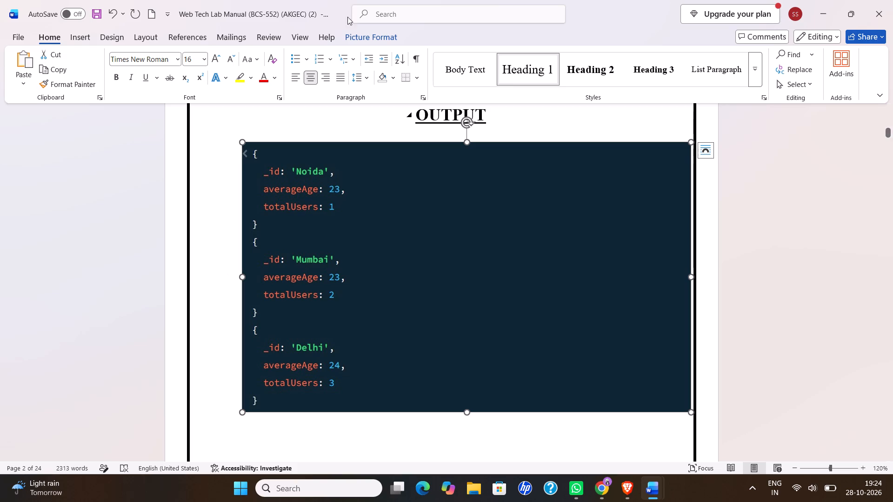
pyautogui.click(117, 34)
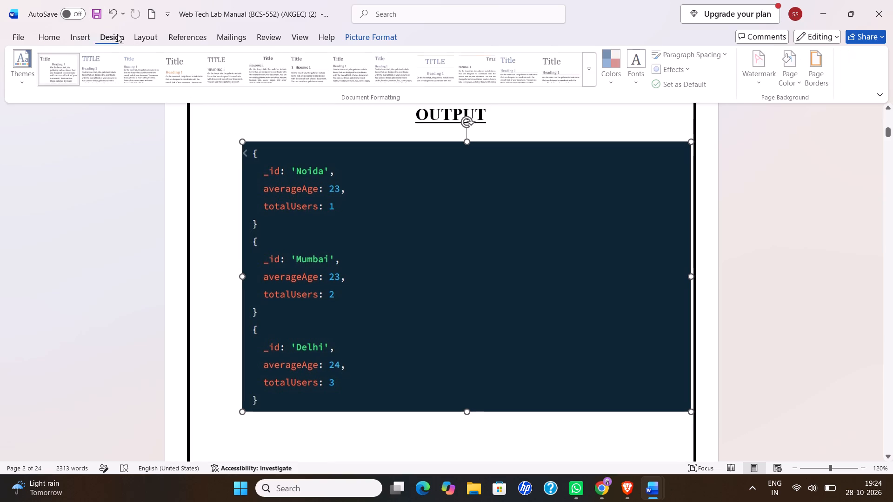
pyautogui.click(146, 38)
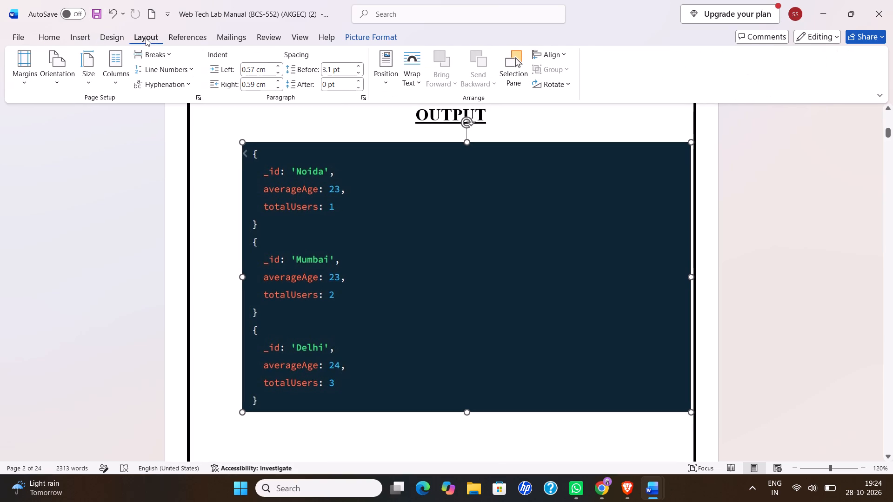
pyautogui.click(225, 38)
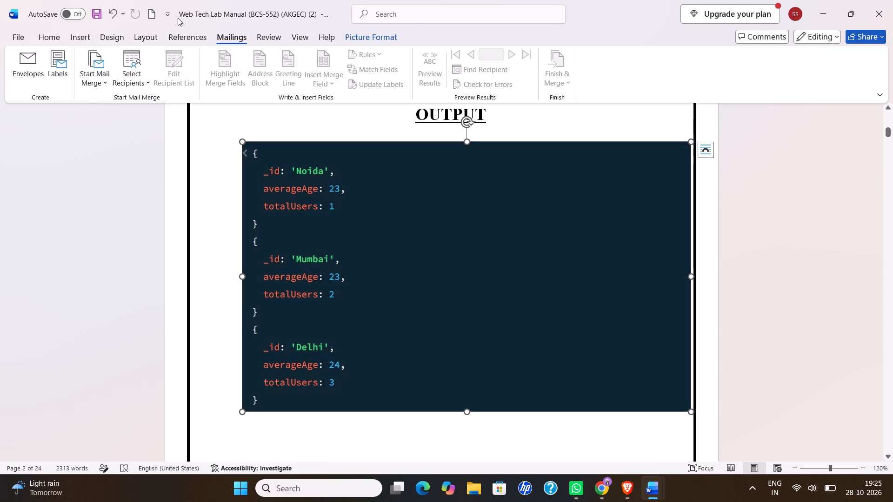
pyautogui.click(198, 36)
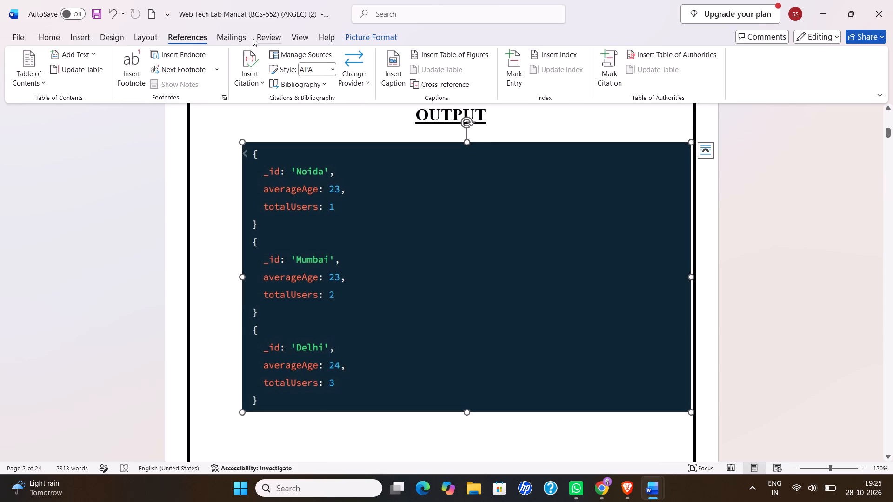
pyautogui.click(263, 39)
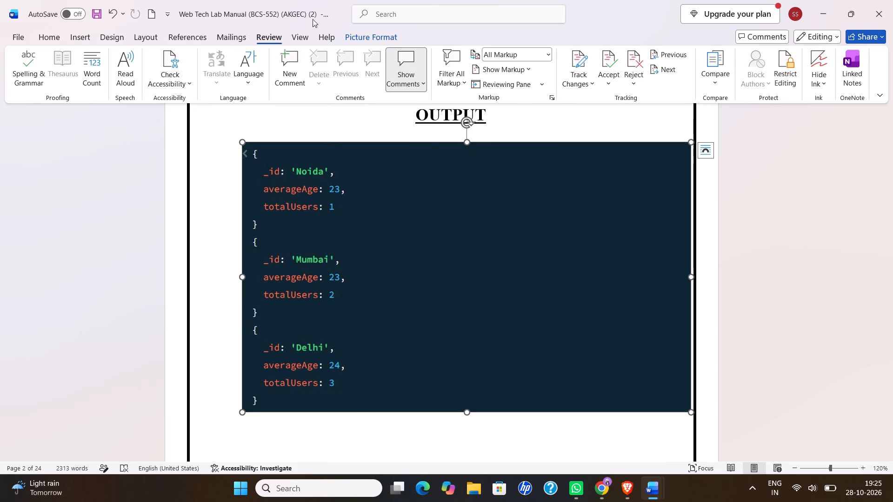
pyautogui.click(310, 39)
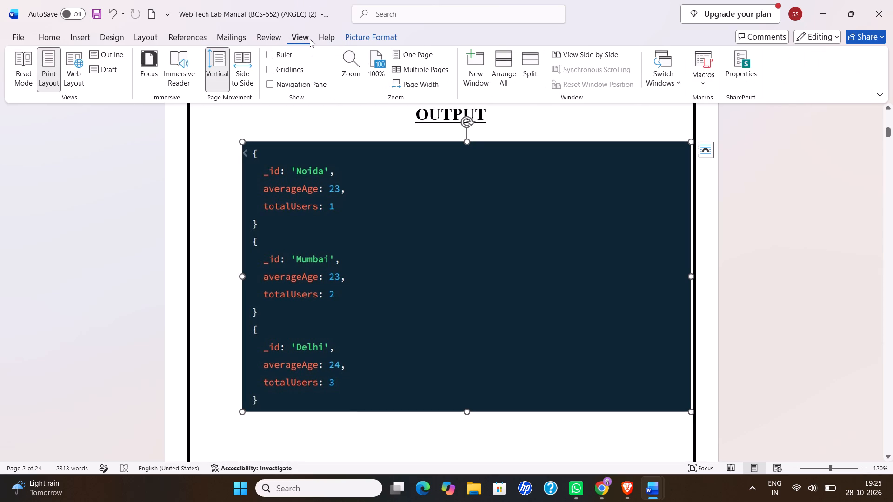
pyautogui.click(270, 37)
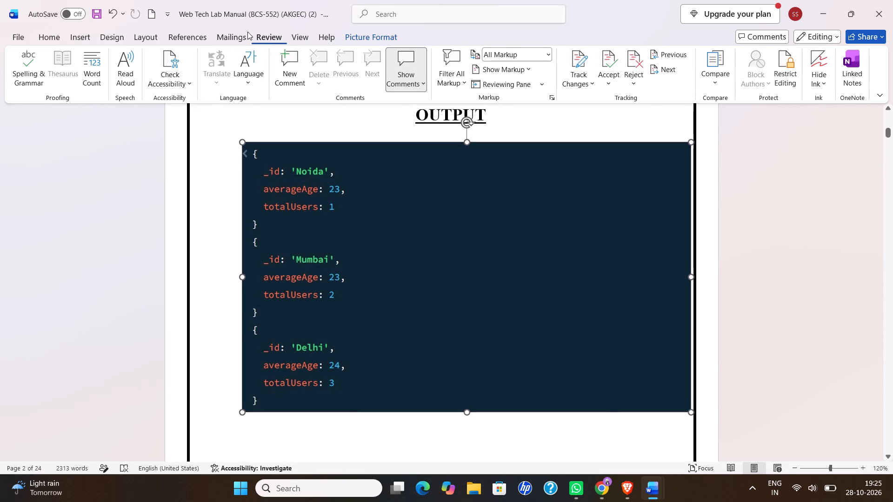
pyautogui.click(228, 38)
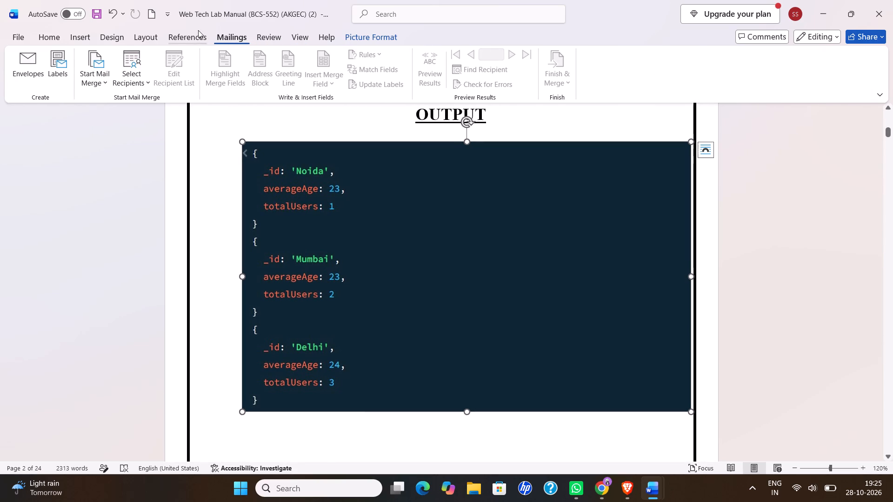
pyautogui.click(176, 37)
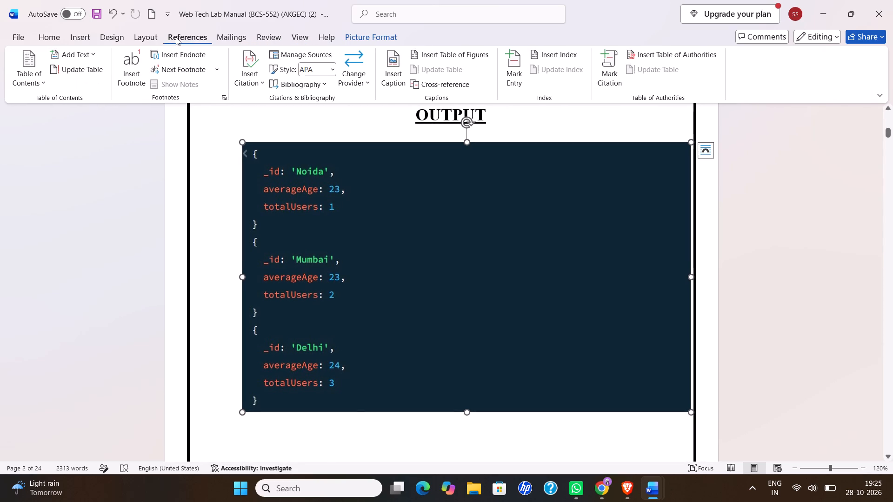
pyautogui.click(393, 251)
# Review the PRACTICAL –08 pages, checking the aim, the MongoDB script and the placement of the output screenshot.
pyautogui.scroll(-5, 566, 442)
pyautogui.scroll(1, 566, 442)
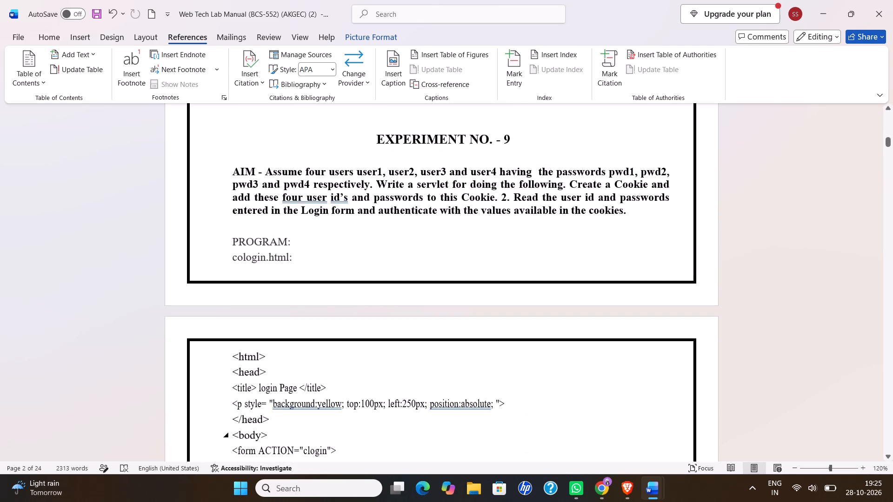
pyautogui.scroll(3, 566, 442)
pyautogui.hscroll(1, 566, 442)
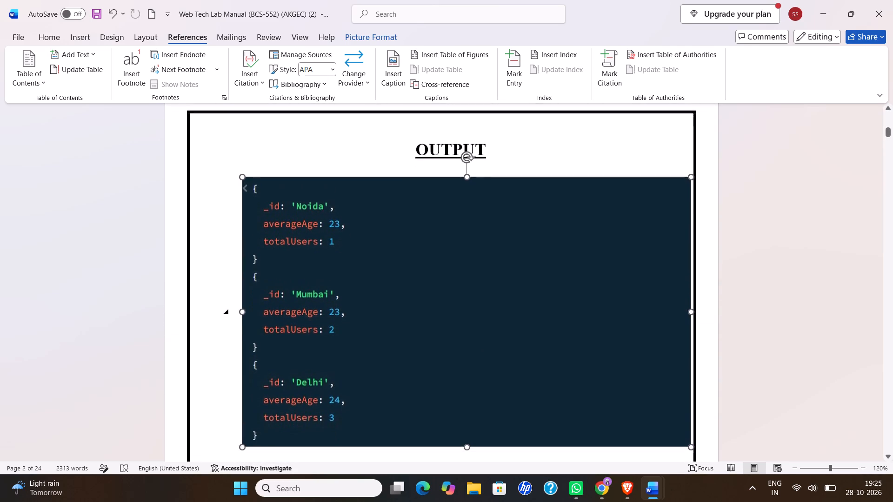
pyautogui.hscroll(1, 566, 442)
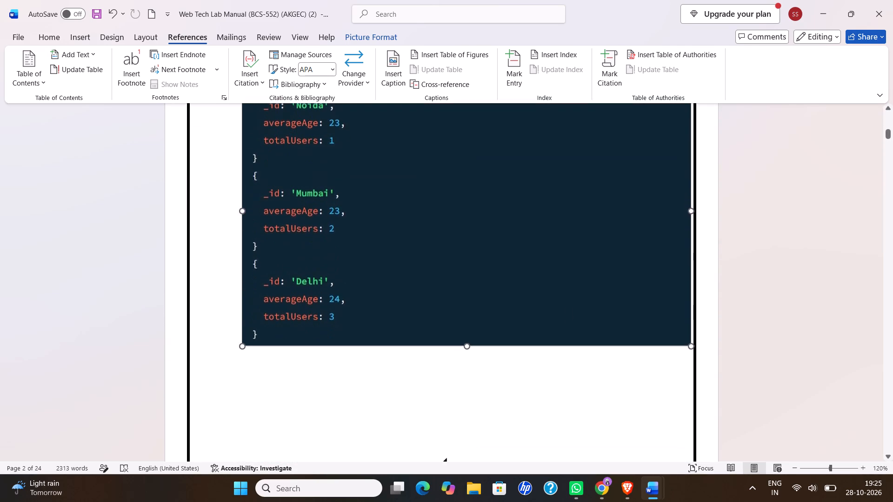
pyautogui.hscroll(1, 566, 442)
pyautogui.scroll(2, 566, 442)
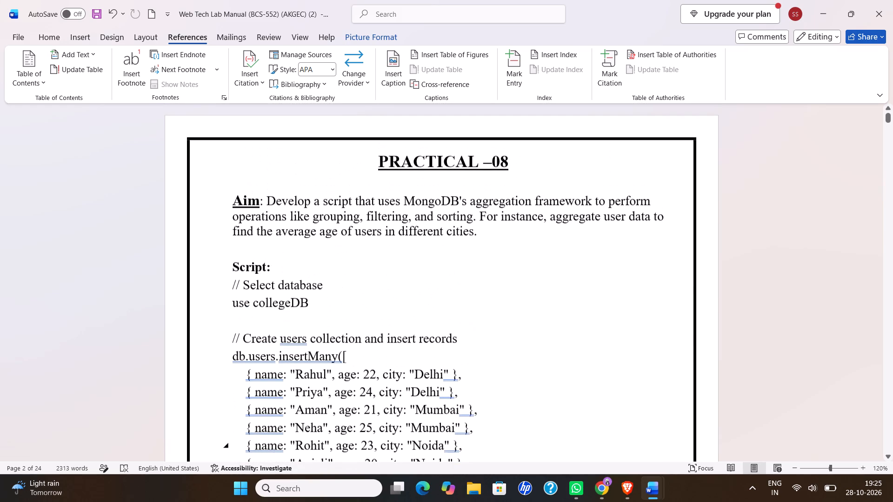
pyautogui.scroll(1, 566, 442)
pyautogui.scroll(-1, 566, 442)
pyautogui.scroll(1, 566, 442)
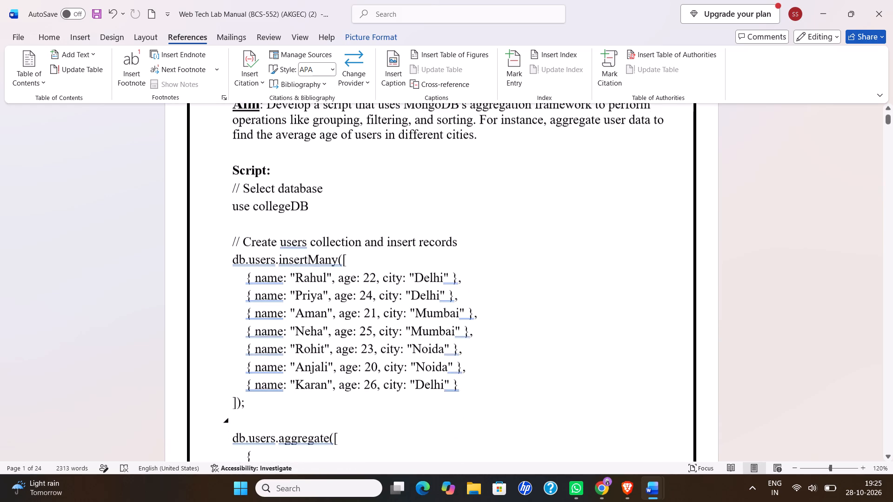
pyautogui.scroll(1, 566, 442)
pyautogui.scroll(-2, 566, 442)
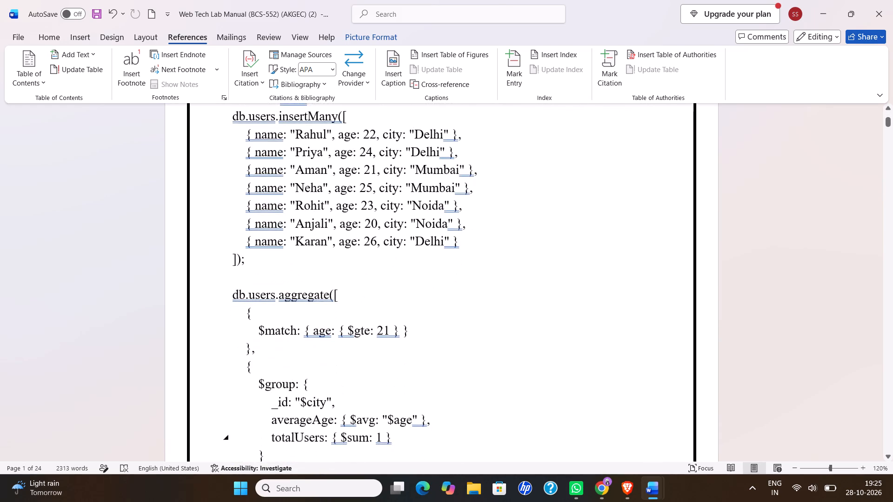
pyautogui.scroll(-4, 566, 442)
pyautogui.scroll(1, 566, 442)
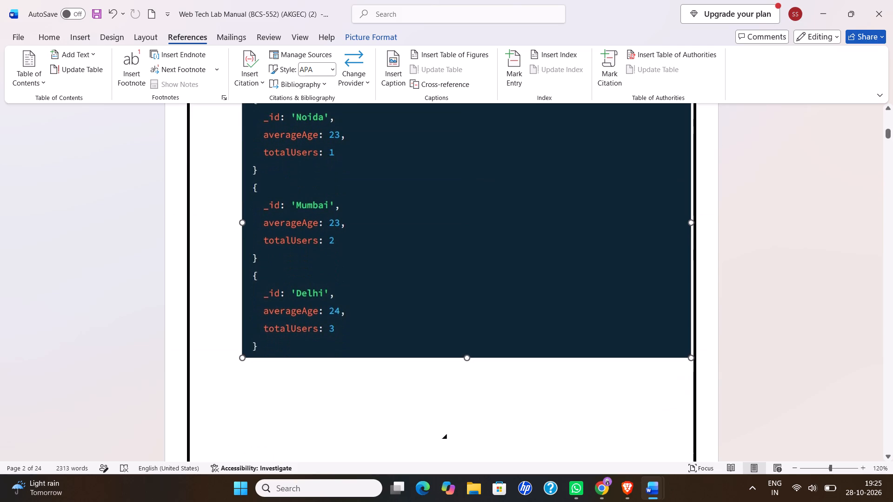
pyautogui.scroll(2, 566, 442)
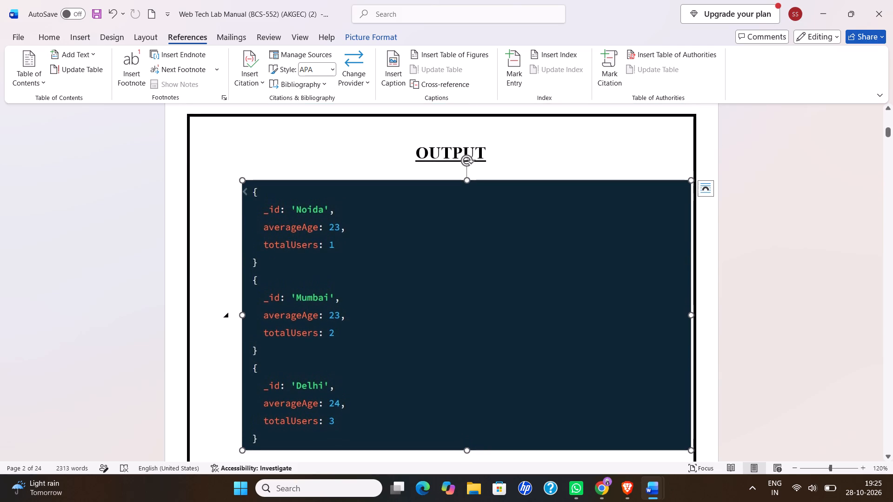
# Insert eight line breaks before the EXPERIMENT NO. - 9 heading so that it starts on a new page after the output.
pyautogui.scroll(-2, 566, 442)
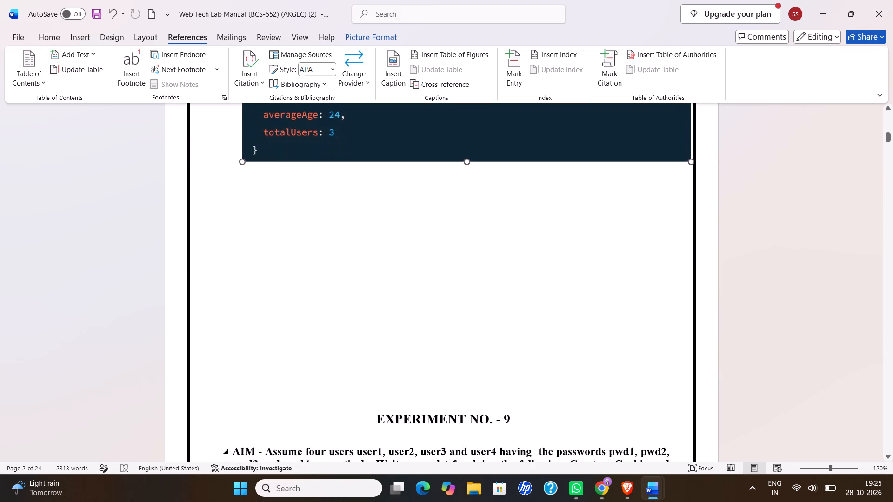
pyautogui.scroll(-1, 566, 442)
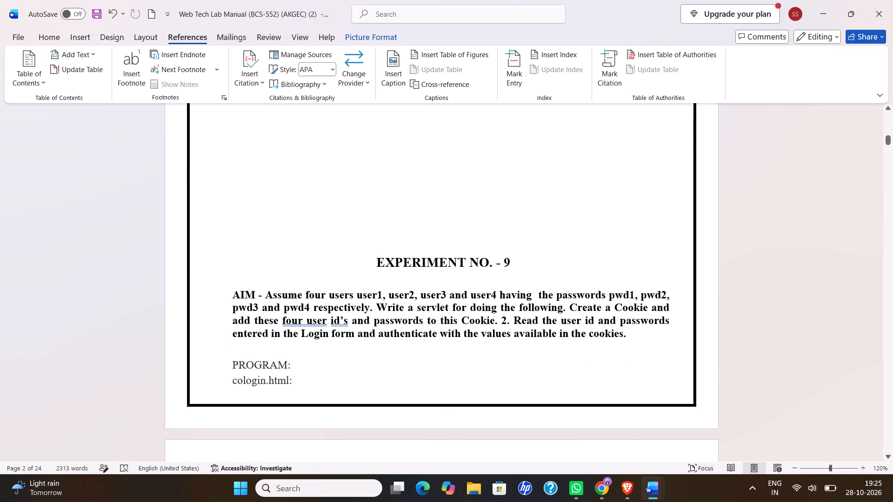
pyautogui.click(409, 244)
pyautogui.press('space')
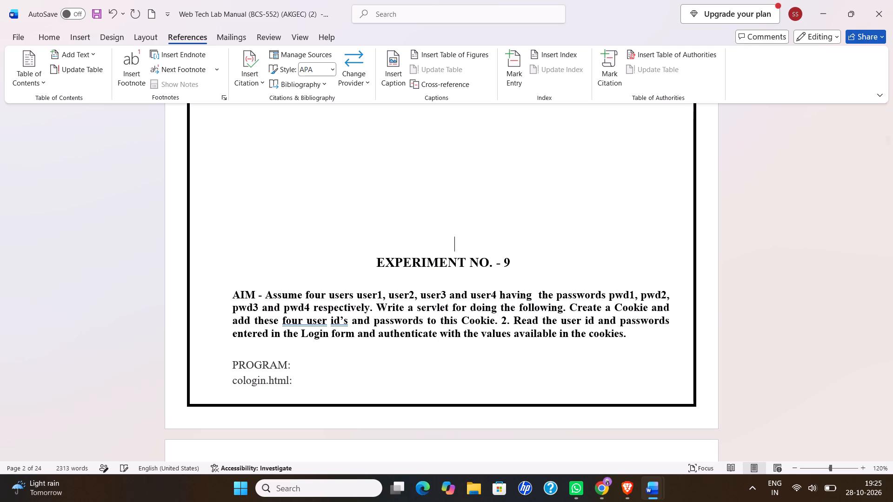
pyautogui.click(362, 255)
pyautogui.press('space')
pyautogui.press('space')
pyautogui.press('space')
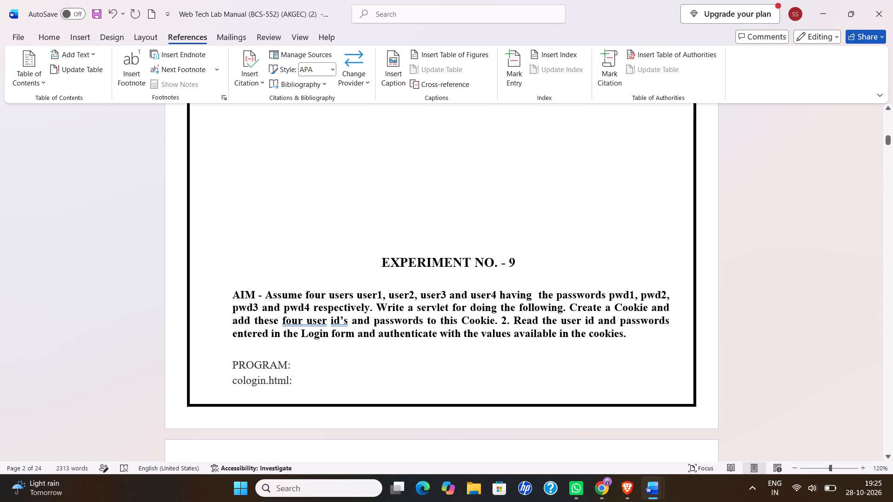
pyautogui.press('Return')
pyautogui.press('Return')
pyautogui.press('Return')
pyautogui.press('Return')
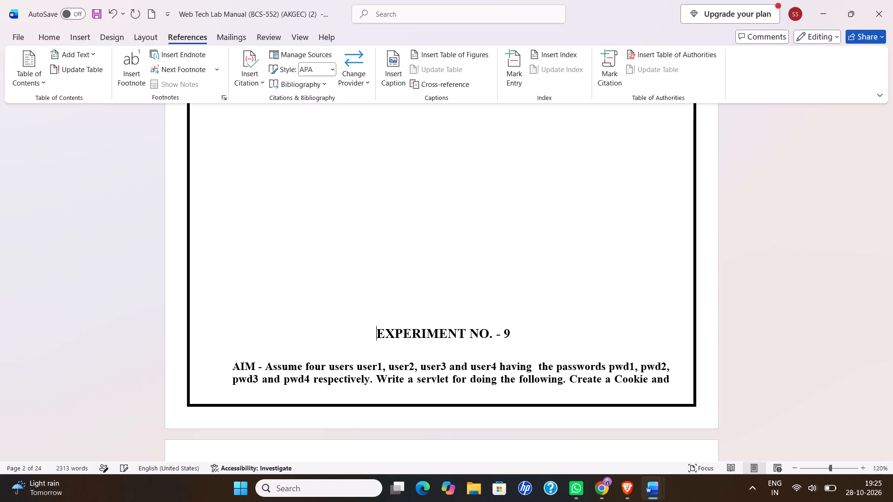
pyautogui.press('Return')
pyautogui.press('Return')
pyautogui.press('Return')
pyautogui.press('Return')
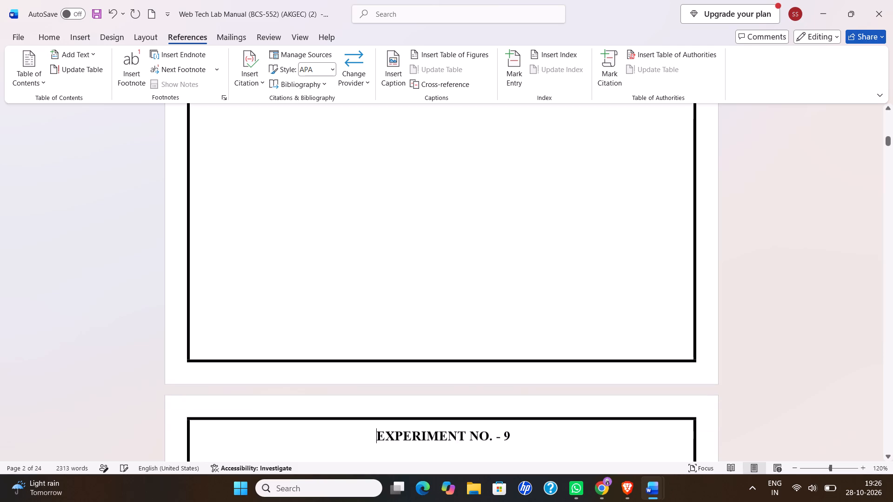
# Replace the EXPERIMENT NO. - 9 heading with PRACTICAL-09, keeping it centred at the top of its page.
pyautogui.press('Return')
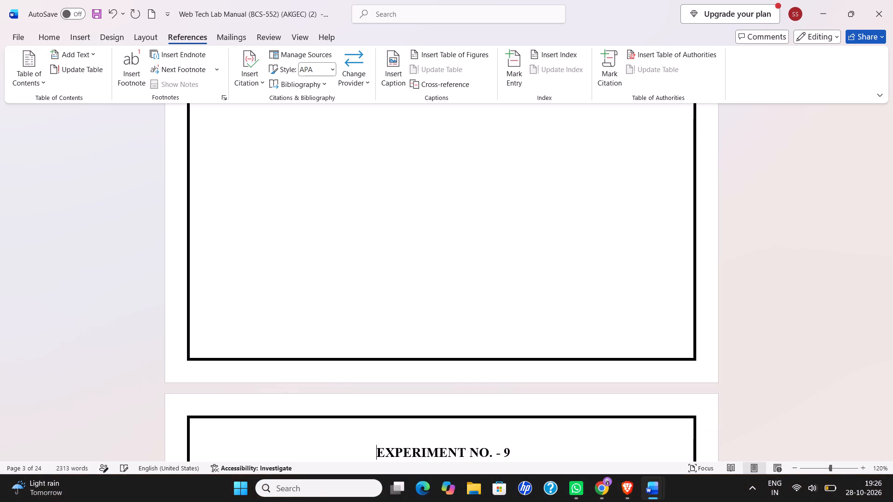
pyautogui.press('BackSpace')
pyautogui.scroll(-1, 256, 239)
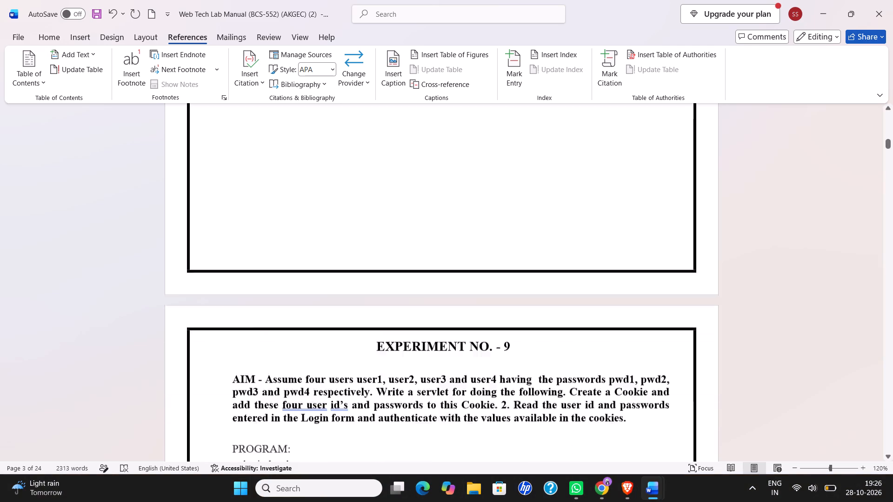
pyautogui.scroll(-1, 256, 239)
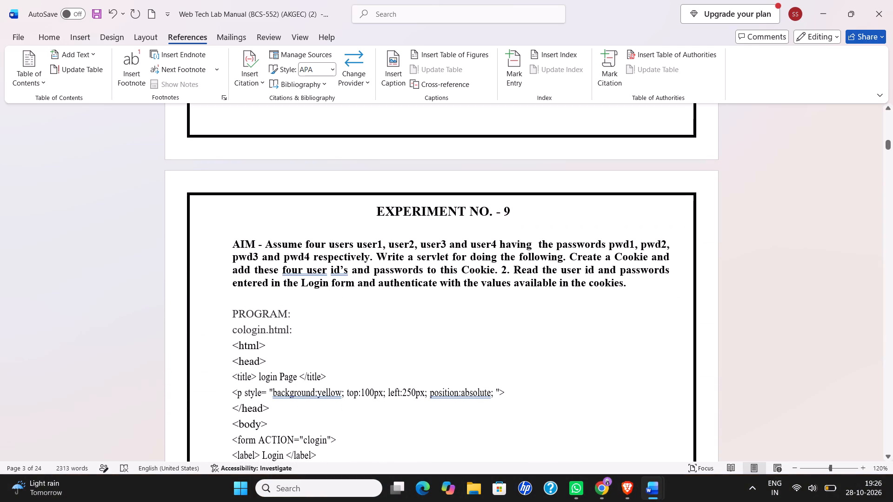
pyautogui.moveTo(518, 208); pyautogui.dragTo(347, 202)
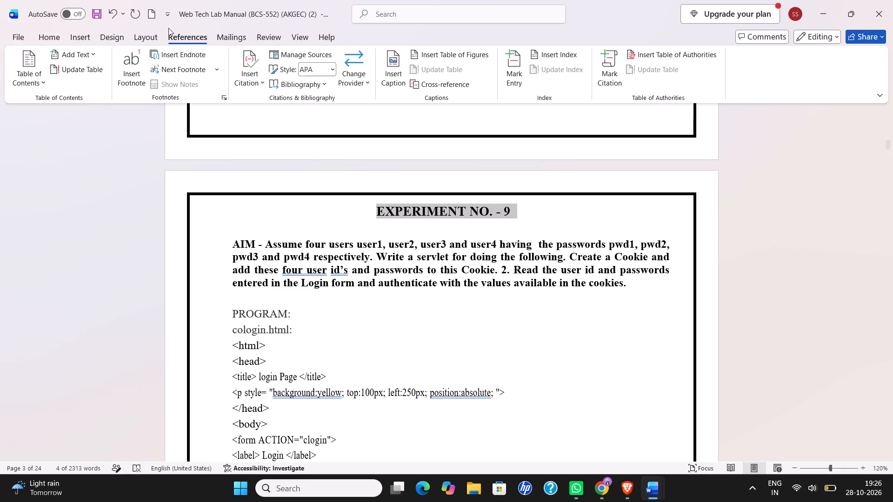
pyautogui.click(45, 38)
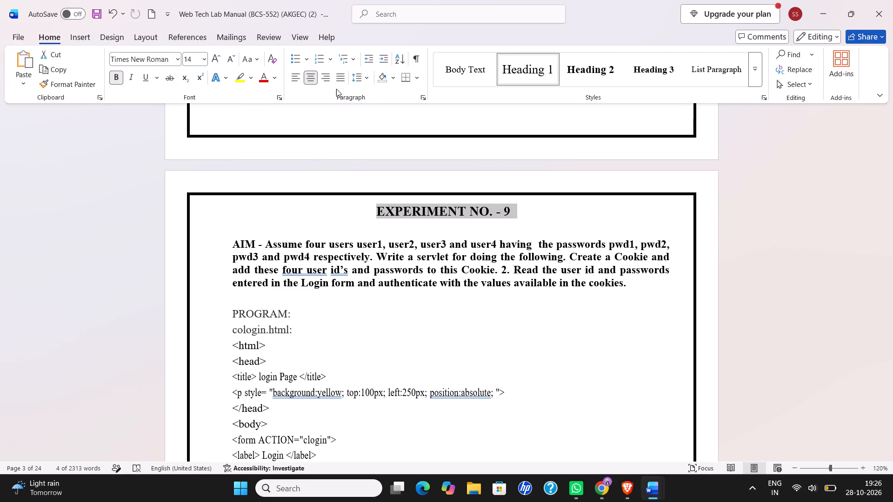
pyautogui.click(311, 77)
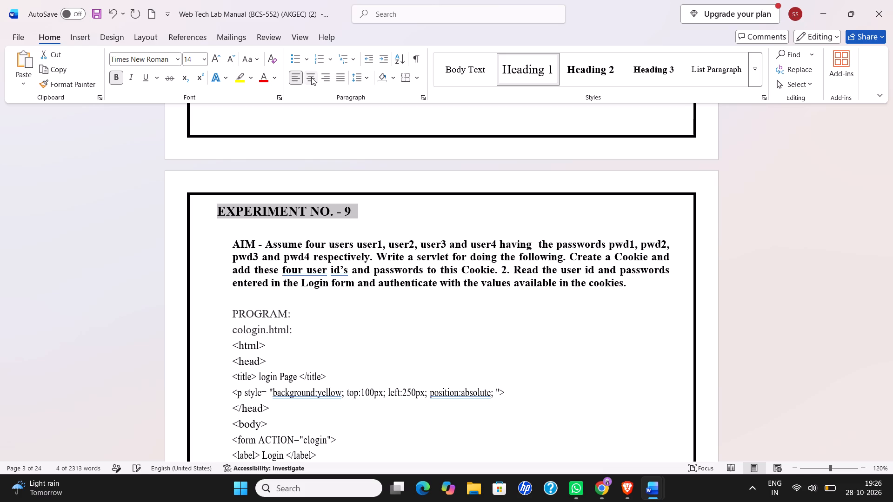
pyautogui.click(308, 77)
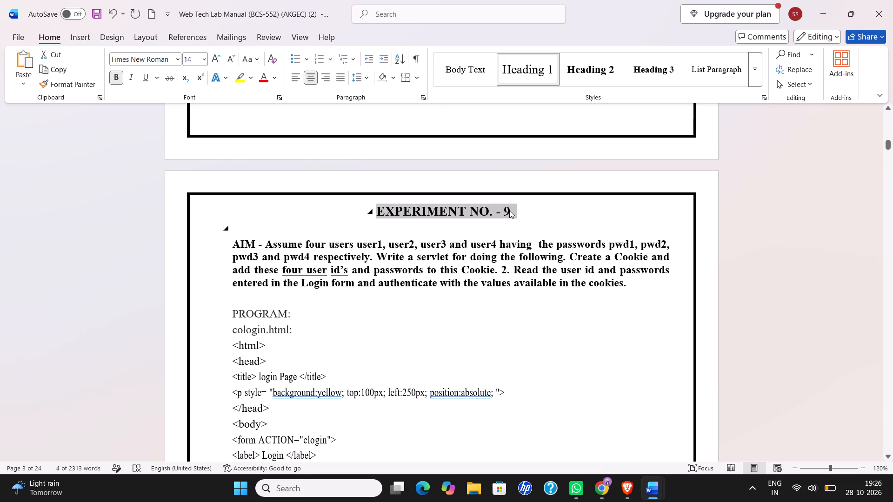
pyautogui.press('p')
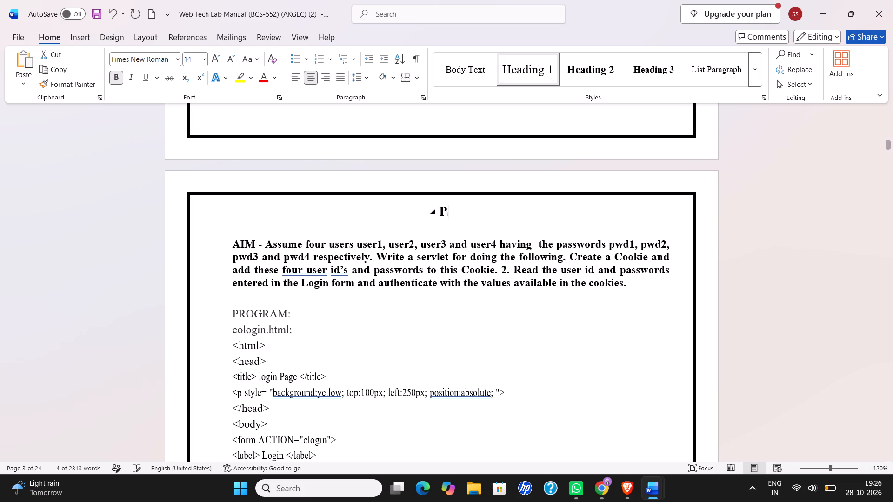
pyautogui.write('RACTICAL')
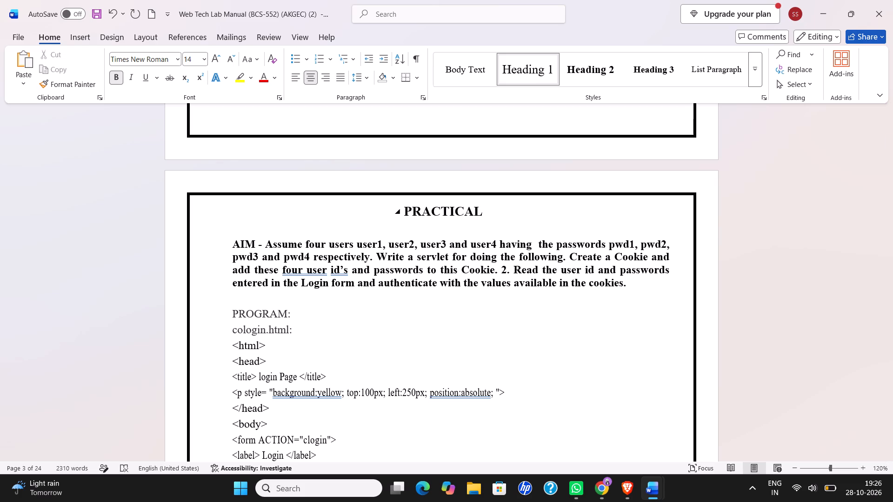
pyautogui.hotkey('shift', '_')
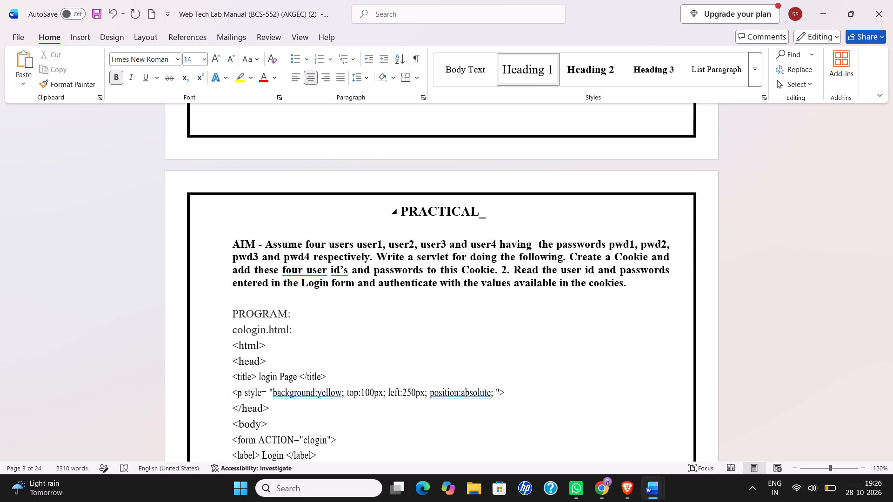
pyautogui.press('BackSpace')
pyautogui.press('-')
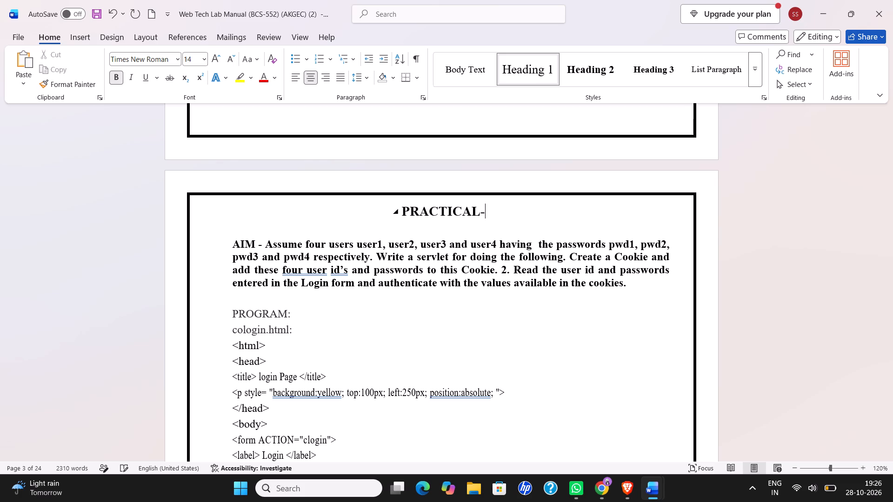
pyautogui.write('09')
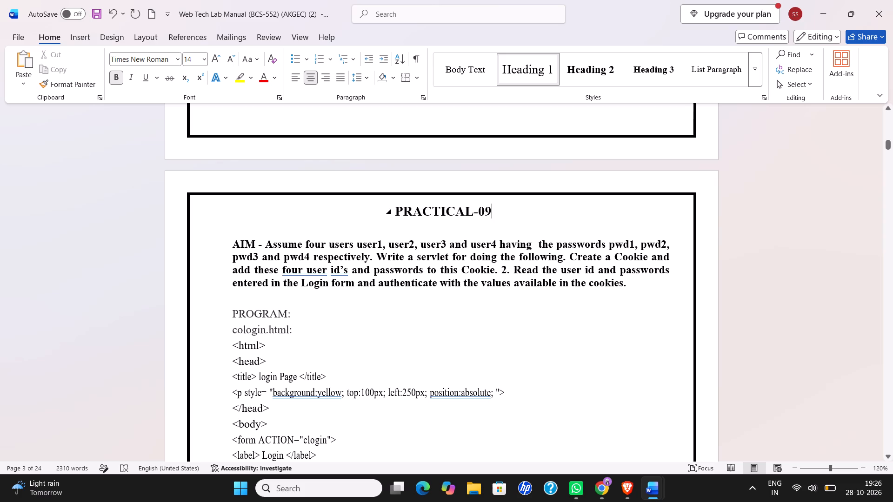
# Set the PRACTICAL-09 heading's font size to 18.
pyautogui.moveTo(493, 212); pyautogui.dragTo(405, 203)
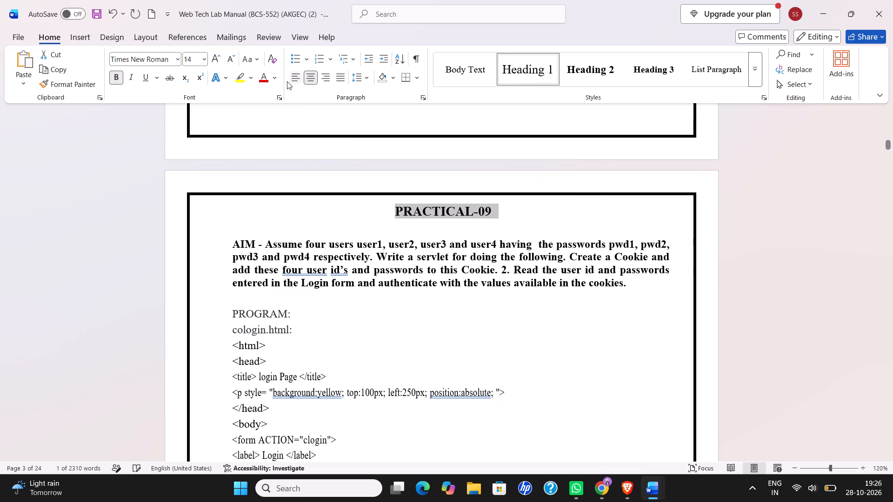
pyautogui.click(206, 59)
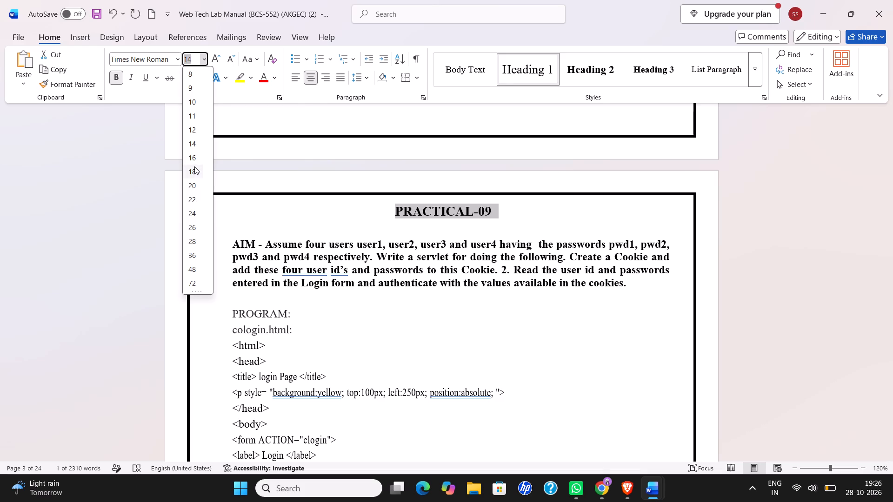
pyautogui.click(195, 173)
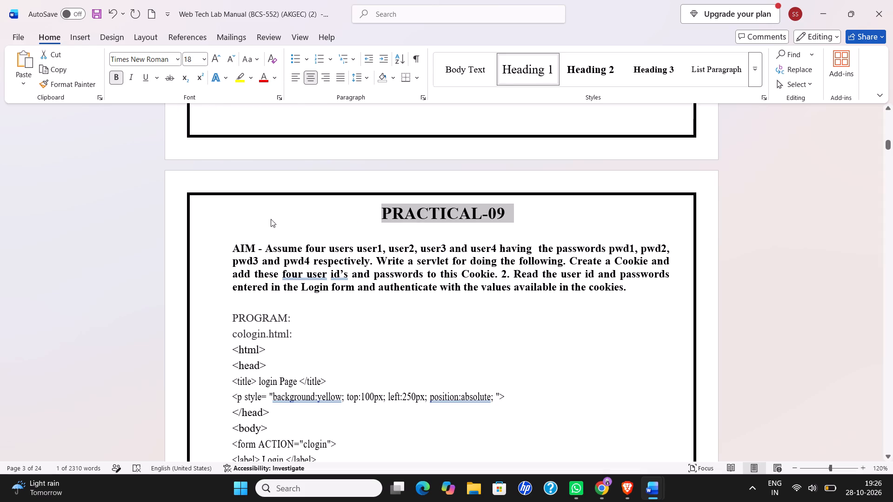
# Rework the "AIM -" label at the start of the PRACTICAL-09 aim paragraph into "Aim:", deleting its hyphen and adjoining characters.
pyautogui.click(254, 245)
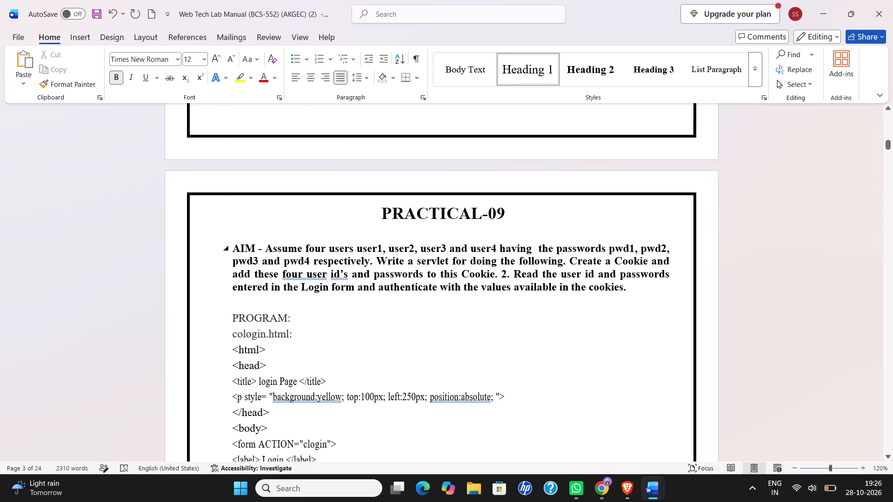
pyautogui.click(260, 249)
pyautogui.click(260, 249)
pyautogui.press('Right')
pyautogui.press('BackSpace')
pyautogui.press('BackSpace')
pyautogui.press('BackSpace')
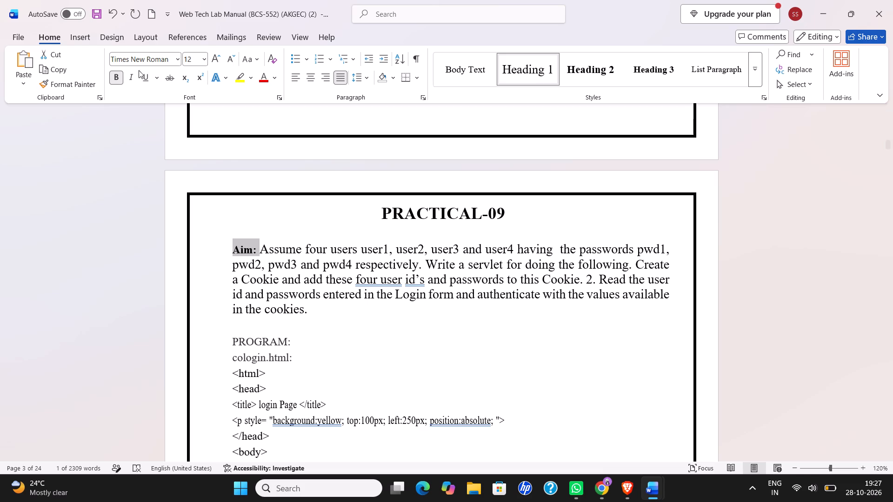
# Underline the "Aim:" label of PRACTICAL-09 and set it in 16 pt Times New Roman.
pyautogui.click(145, 79)
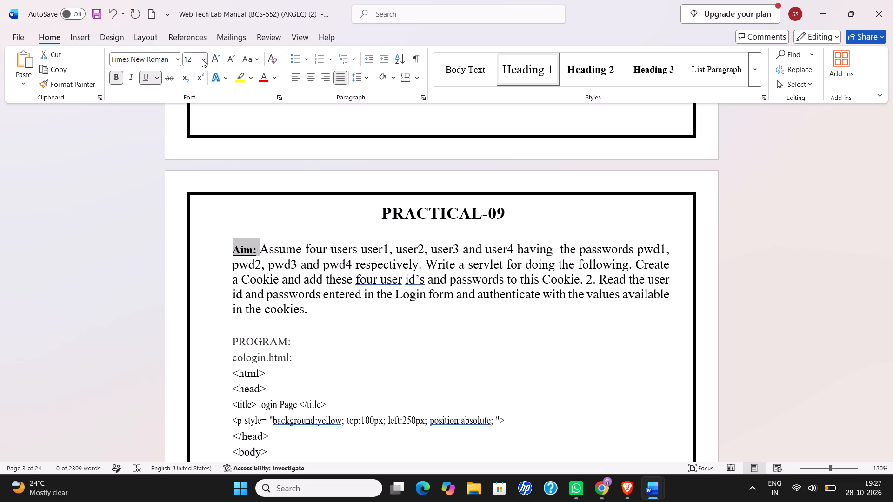
pyautogui.click(202, 60)
pyautogui.click(191, 140)
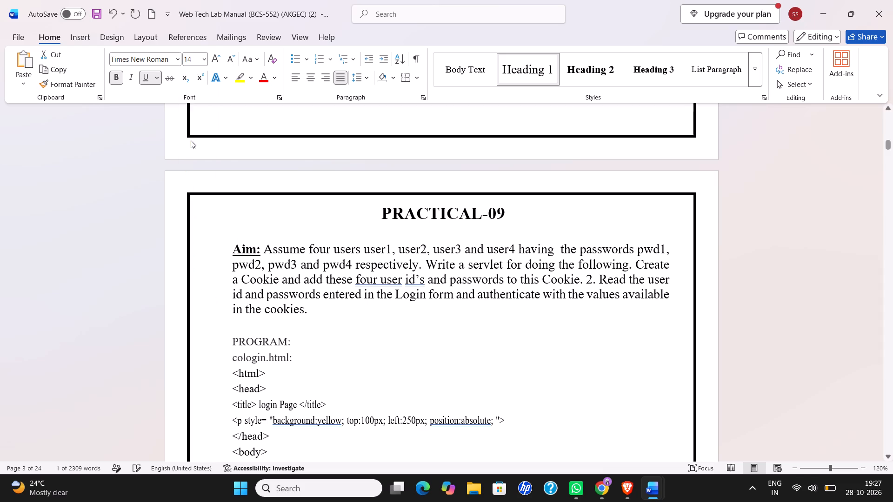
pyautogui.moveTo(202, 63); pyautogui.dragTo(202, 162)
pyautogui.click(202, 162)
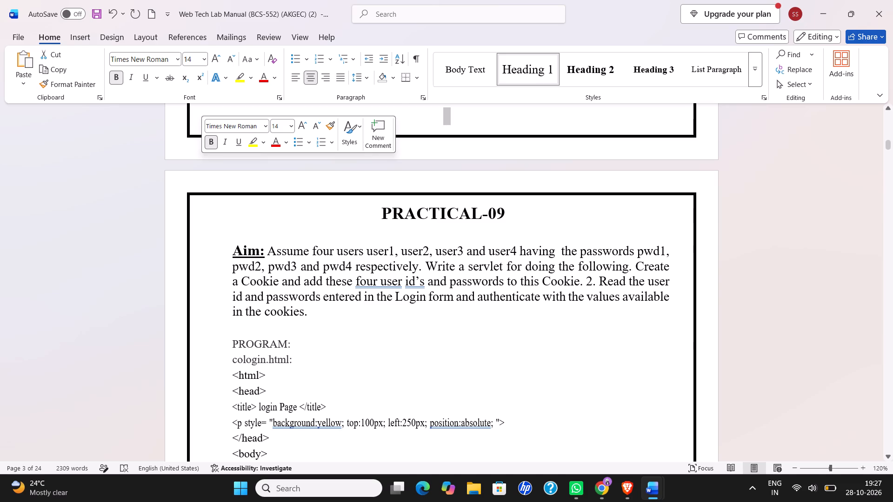
pyautogui.click(199, 54)
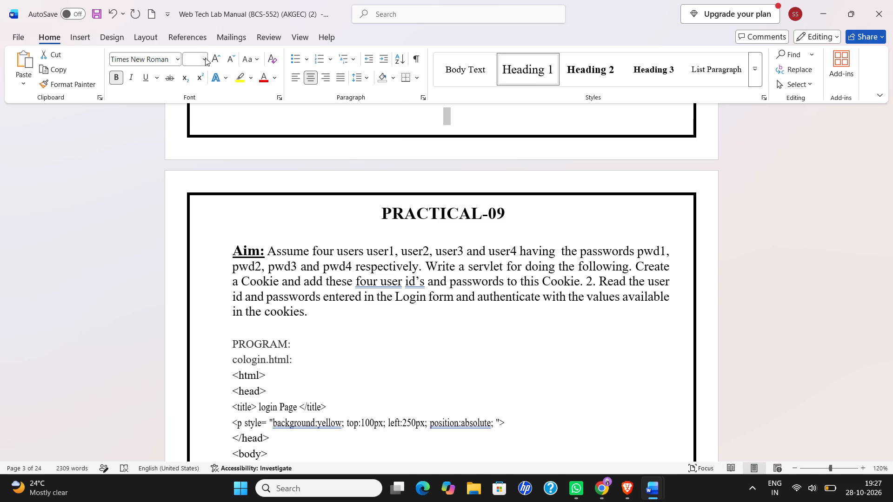
pyautogui.moveTo(266, 253); pyautogui.dragTo(253, 251)
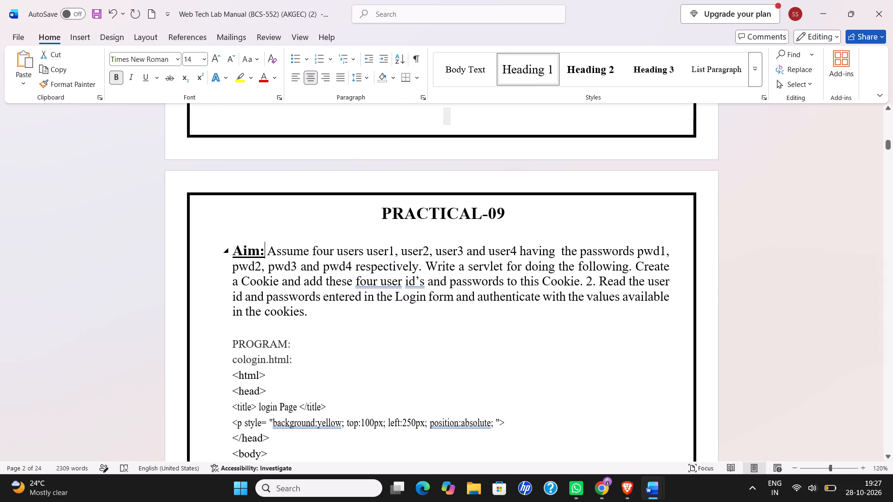
pyautogui.moveTo(253, 251); pyautogui.dragTo(235, 251)
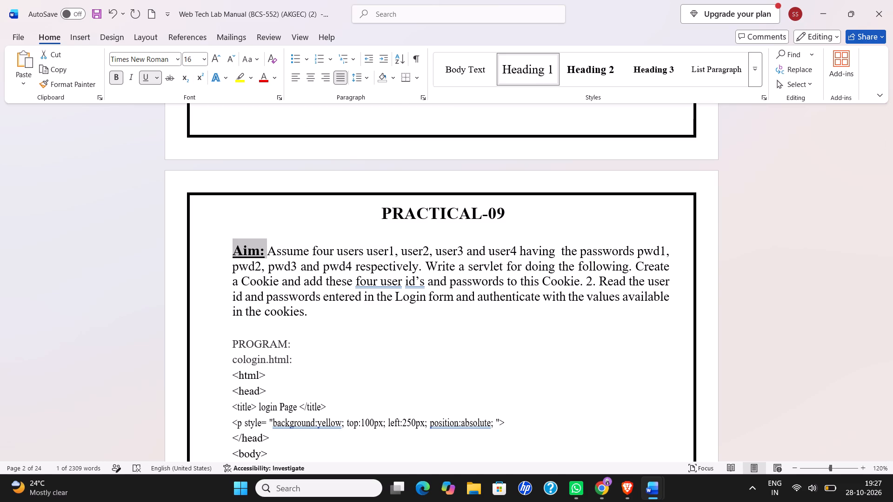
pyautogui.click(161, 59)
pyautogui.click(177, 57)
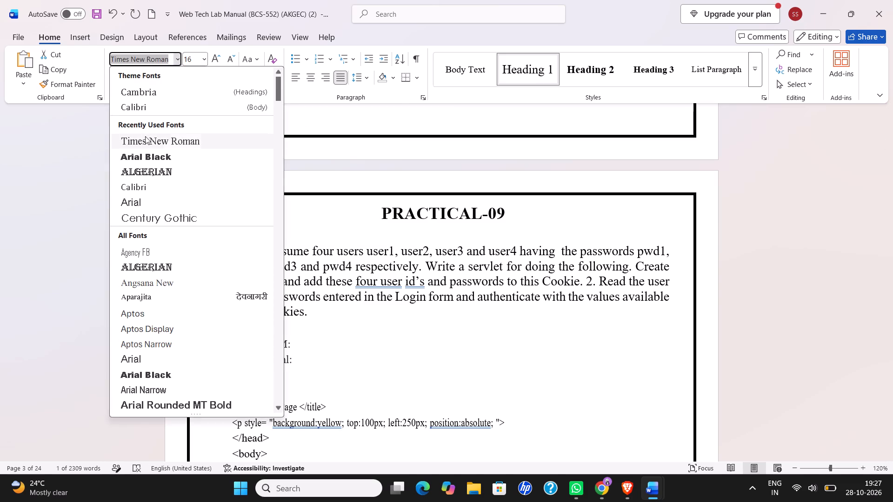
pyautogui.click(147, 146)
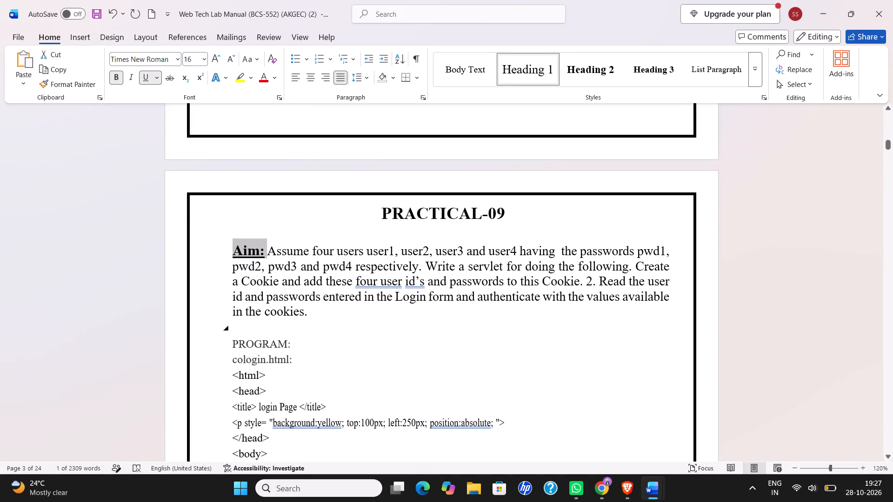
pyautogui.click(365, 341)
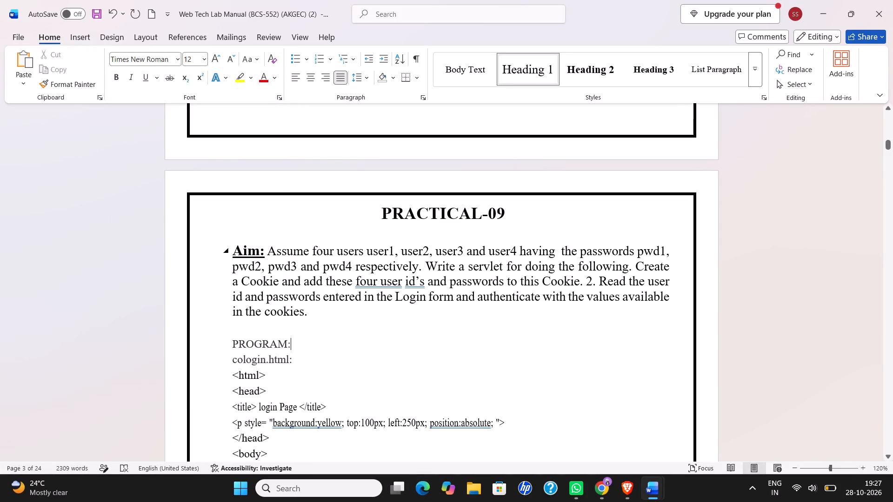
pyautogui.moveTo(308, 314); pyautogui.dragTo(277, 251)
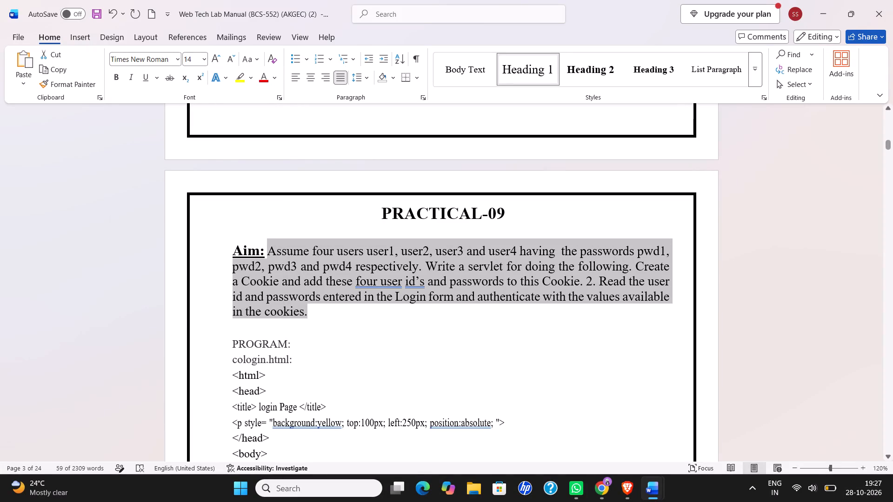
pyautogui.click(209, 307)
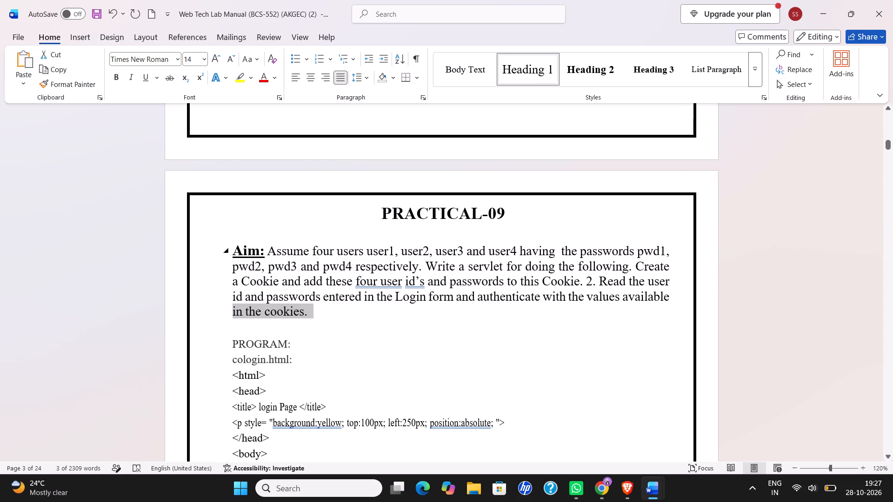
# Underline the PRACTICAL-09 heading.
pyautogui.moveTo(508, 214); pyautogui.dragTo(400, 201)
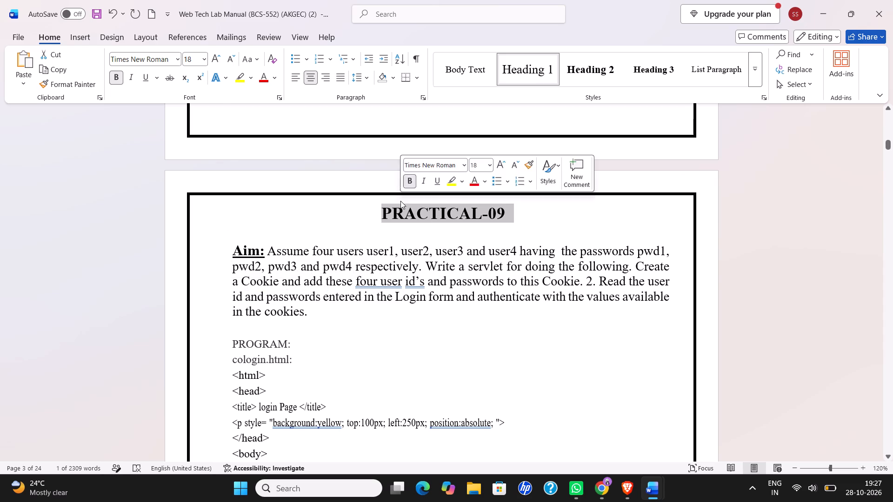
pyautogui.click(147, 76)
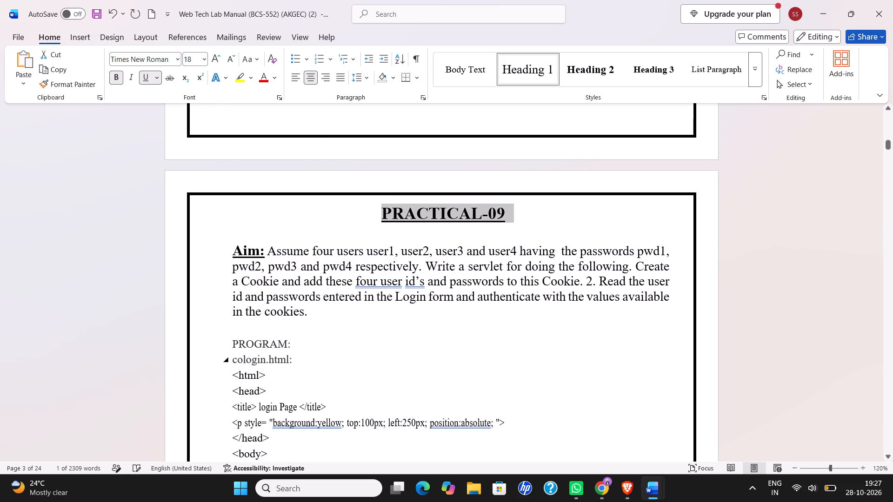
pyautogui.click(563, 348)
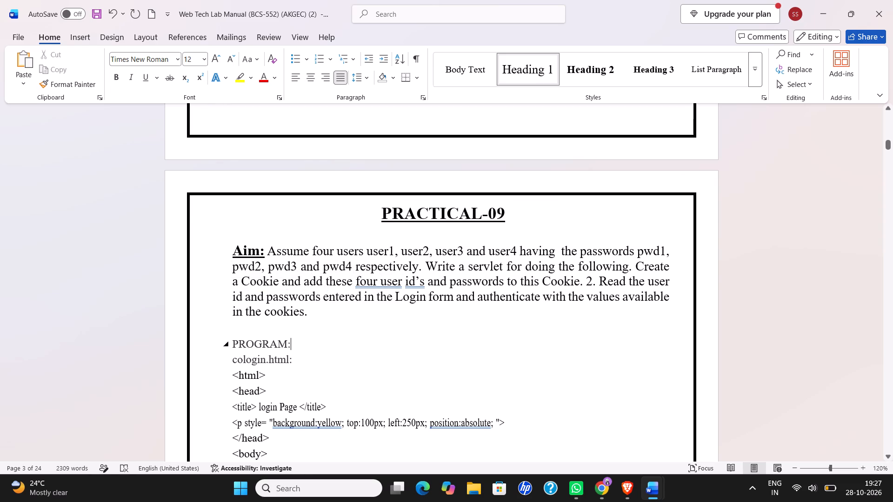
# Compare the heading and aim formatting of PRACTICAL-09 with the PRACTICAL –08 page, and look over the program listing below the aim.
pyautogui.scroll(8, 563, 348)
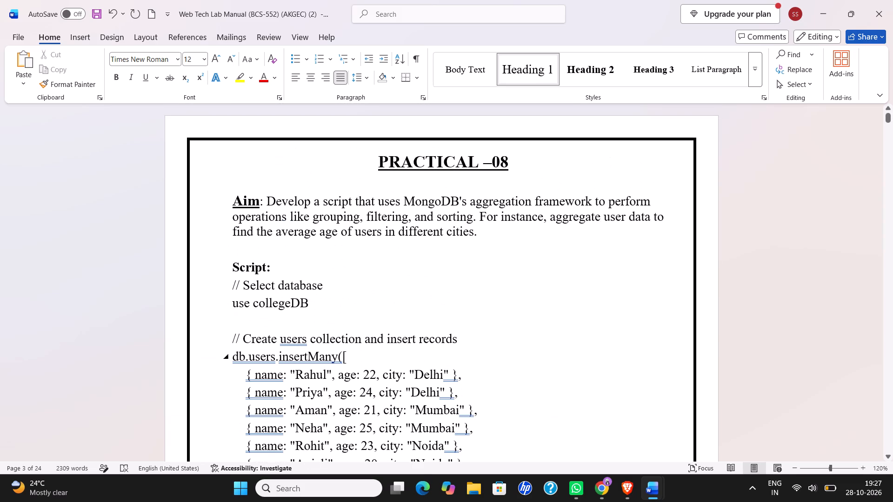
pyautogui.scroll(-7, 563, 348)
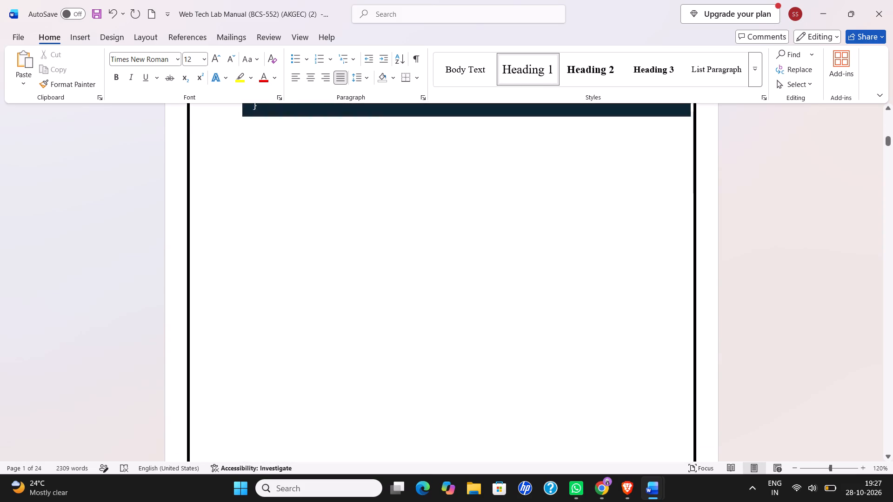
pyautogui.scroll(-1, 563, 348)
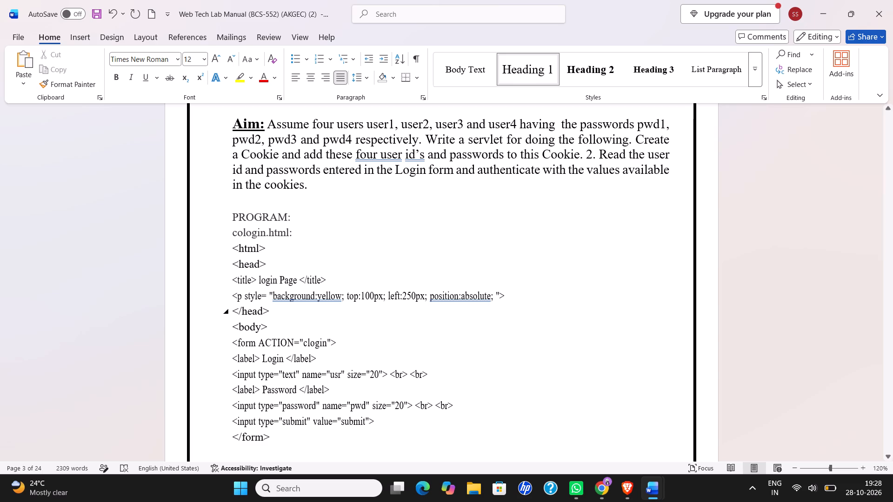
# Switch to the Brave browser and pause the playing YouTube video.
pyautogui.click(623, 485)
pyautogui.click(378, 322)
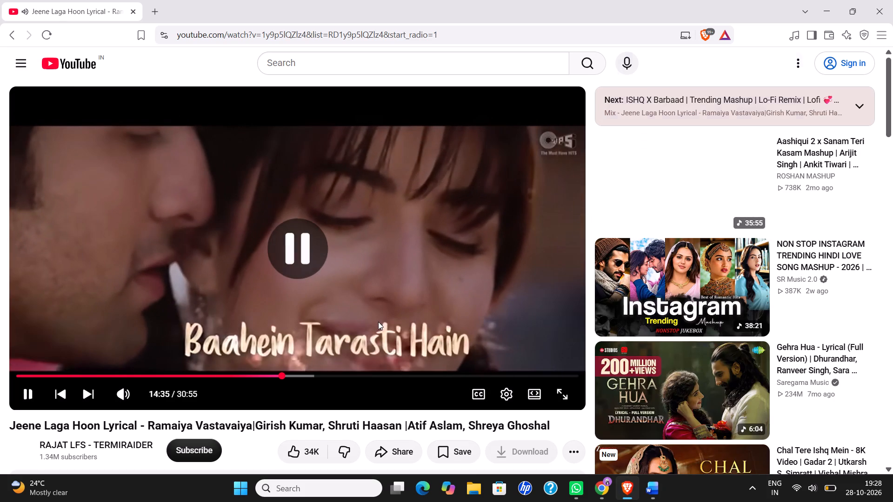
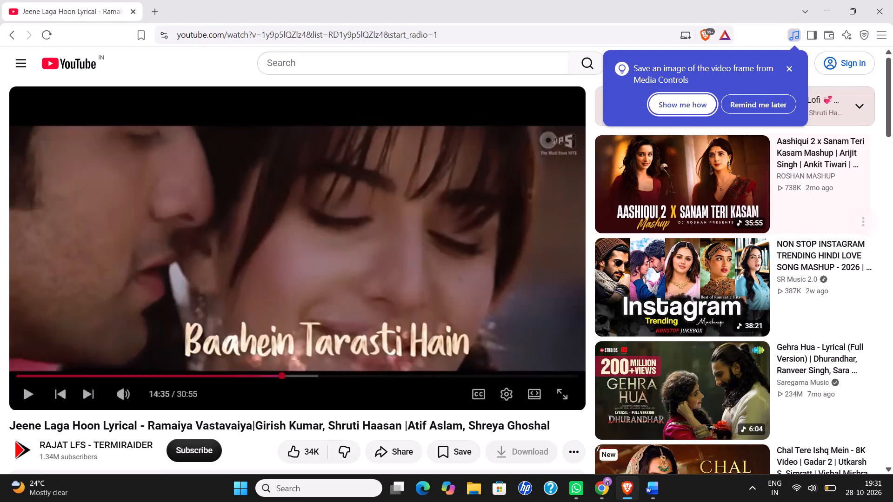
# Return to the lab manual in Word and look through the PRACTICAL-09 cookie login program, from cologin.html through Web.xml to its output section.
pyautogui.click(831, 8)
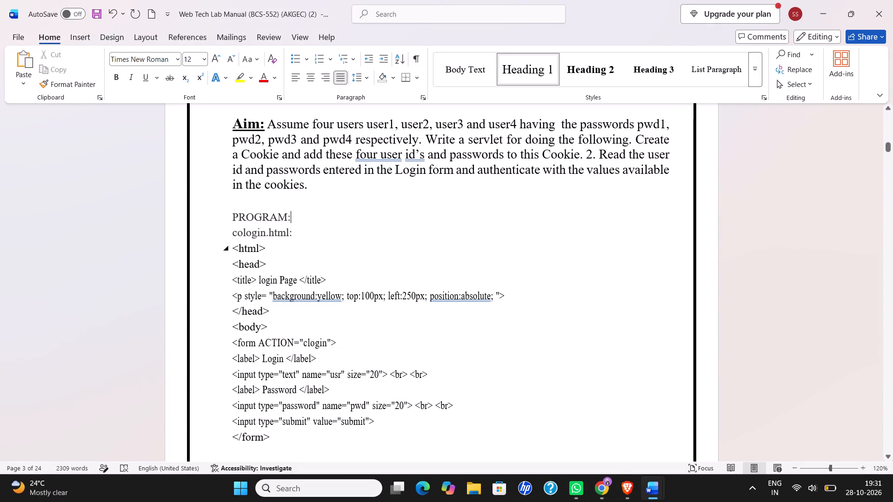
pyautogui.hscroll(1, 530, 243)
pyautogui.scroll(1, 530, 243)
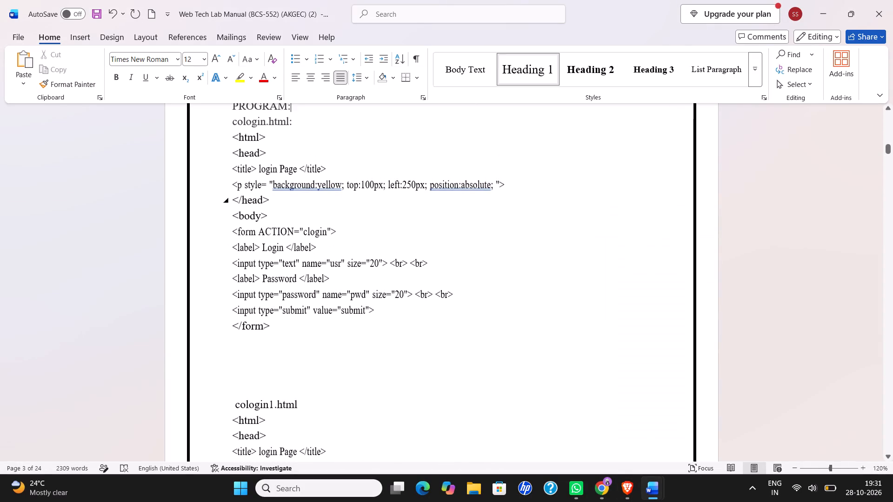
pyautogui.scroll(1, 530, 243)
pyautogui.scroll(-5, 530, 243)
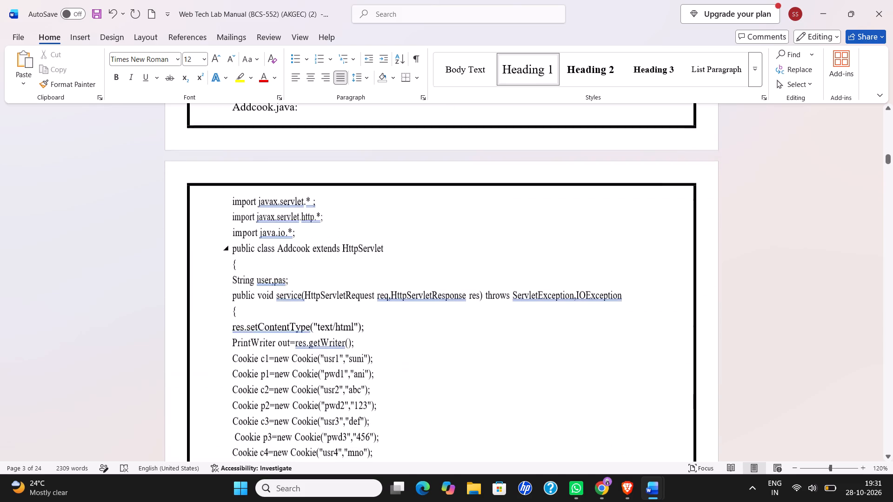
pyautogui.scroll(-5, 530, 243)
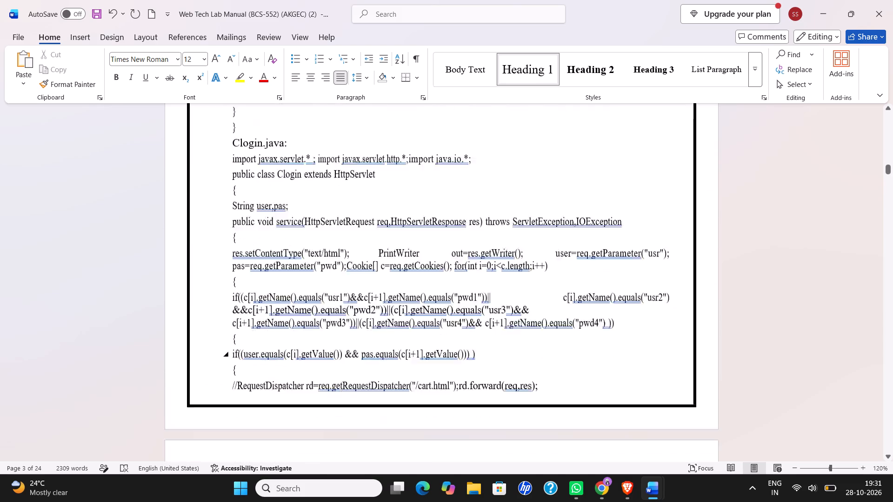
pyautogui.scroll(-4, 530, 243)
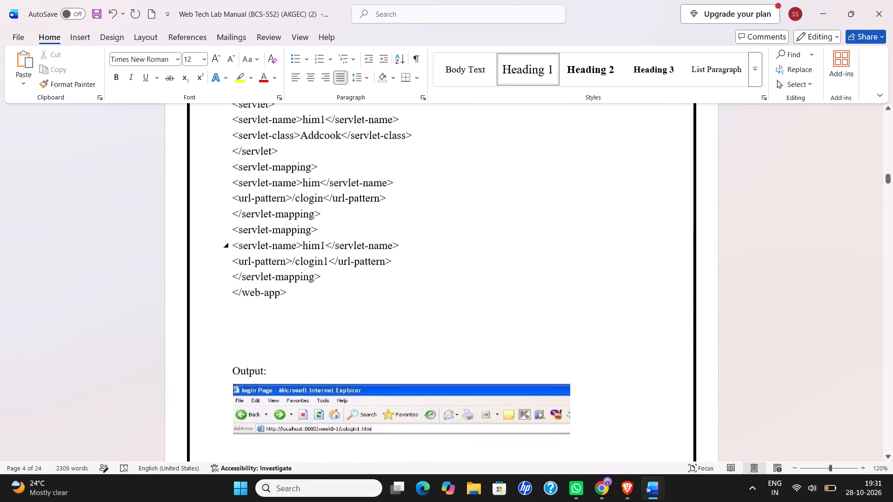
pyautogui.scroll(-3, 530, 243)
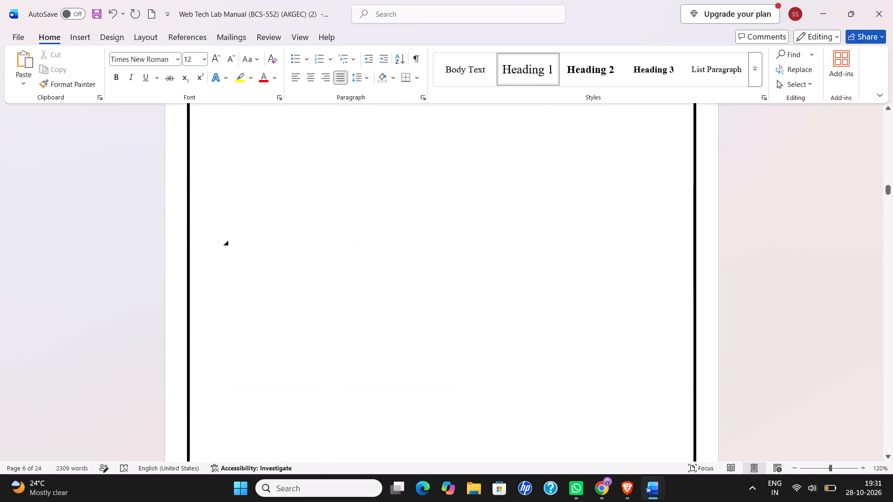
pyautogui.scroll(4, 530, 243)
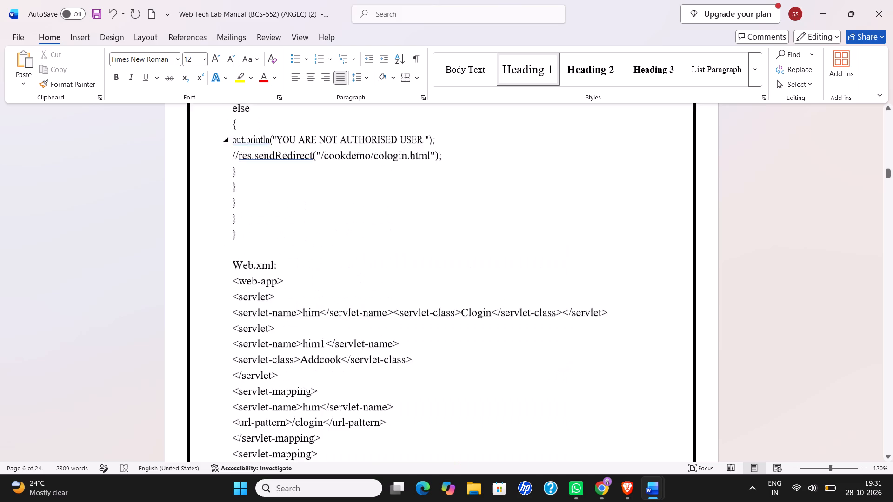
pyautogui.scroll(-1, 530, 243)
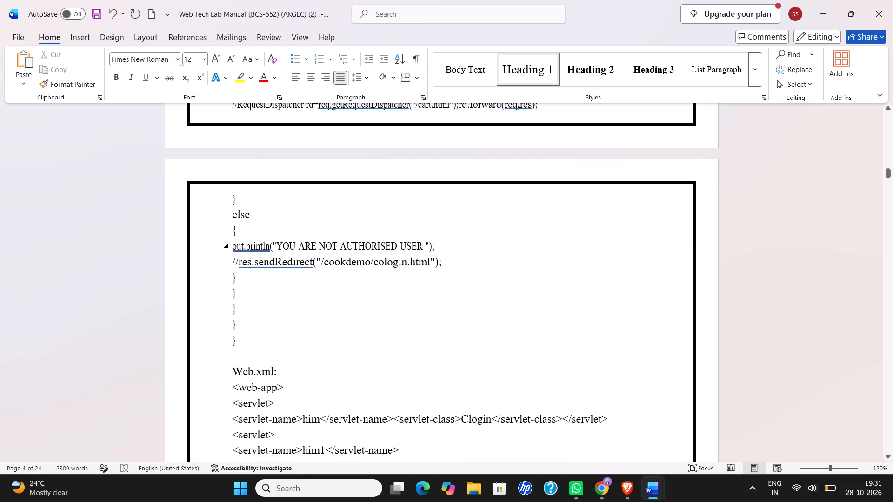
pyautogui.scroll(-2, 530, 243)
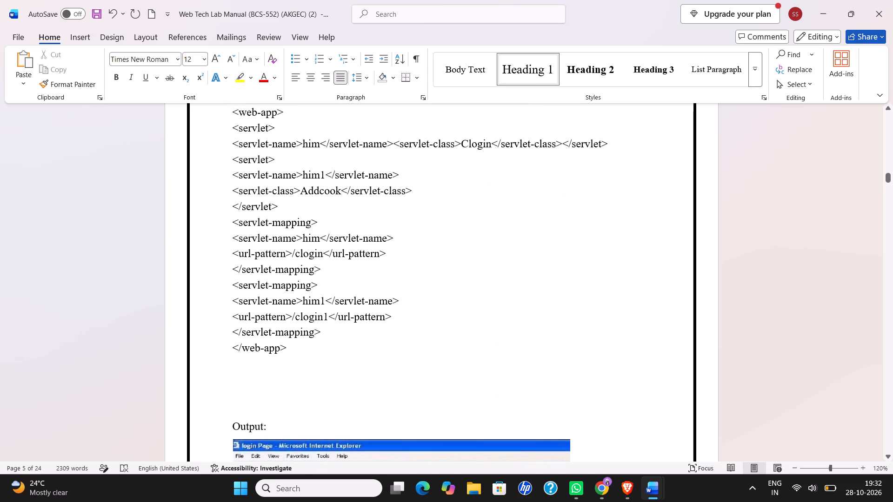
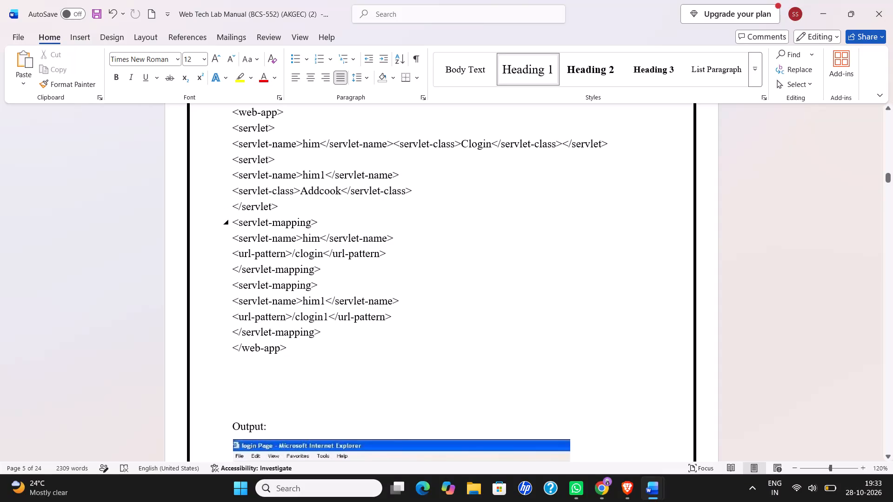
# Review the cookie servlet program on pages 3 to 5, from the Web.xml listing back through Clogin.java to Addcook.java.
pyautogui.scroll(3, 551, 226)
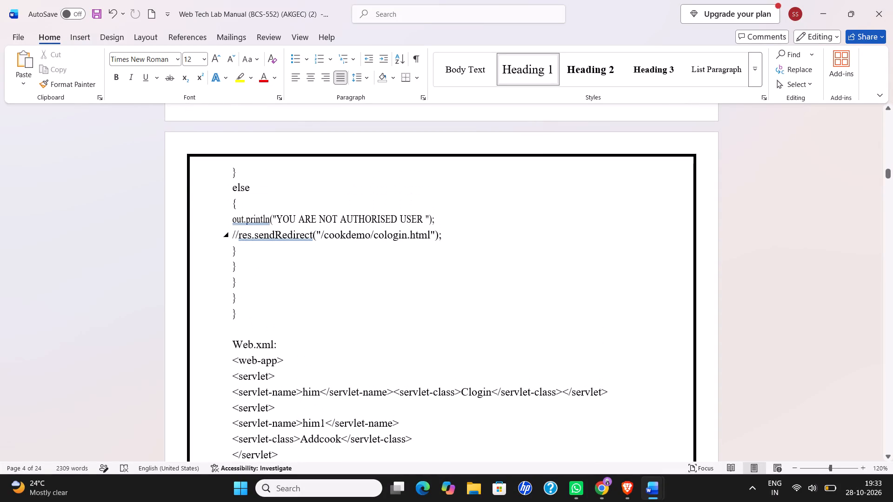
pyautogui.scroll(6, 551, 226)
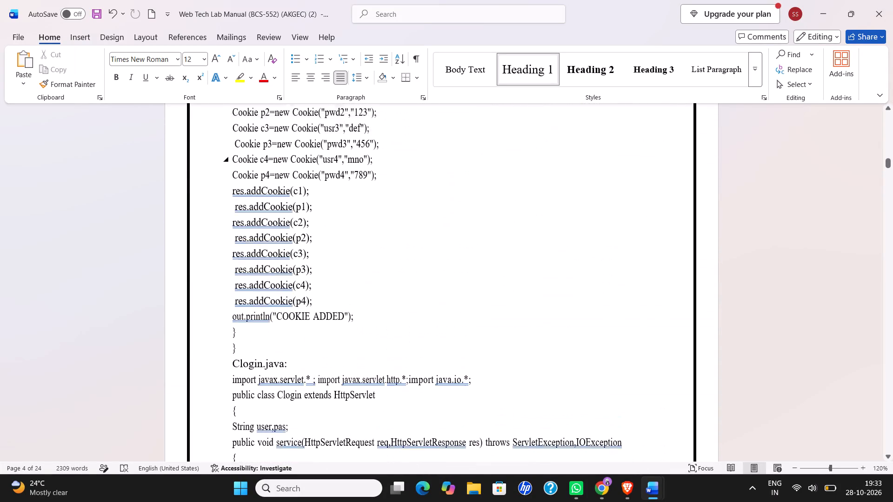
pyautogui.scroll(2, 551, 226)
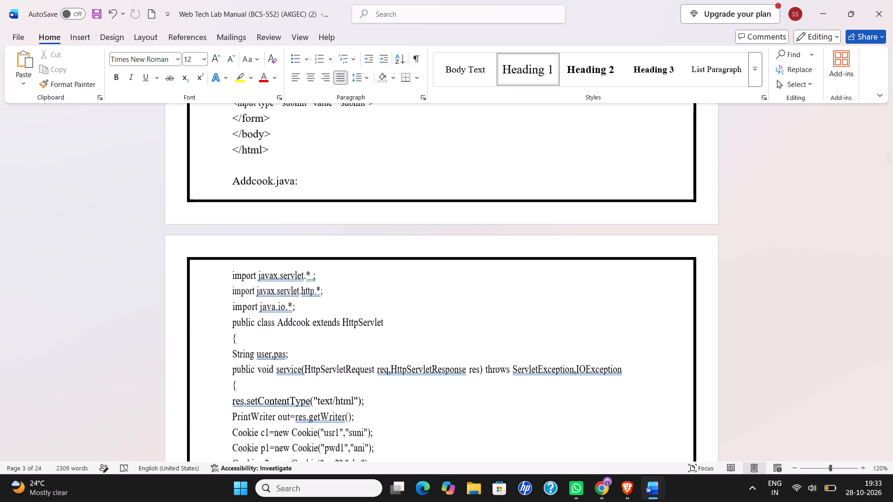
# Look over the PRACTICAL-09 heading, aim and program listing in the Word manual, and place the cursor after the "cologin.html:" label.
pyautogui.scroll(1, 346, 302)
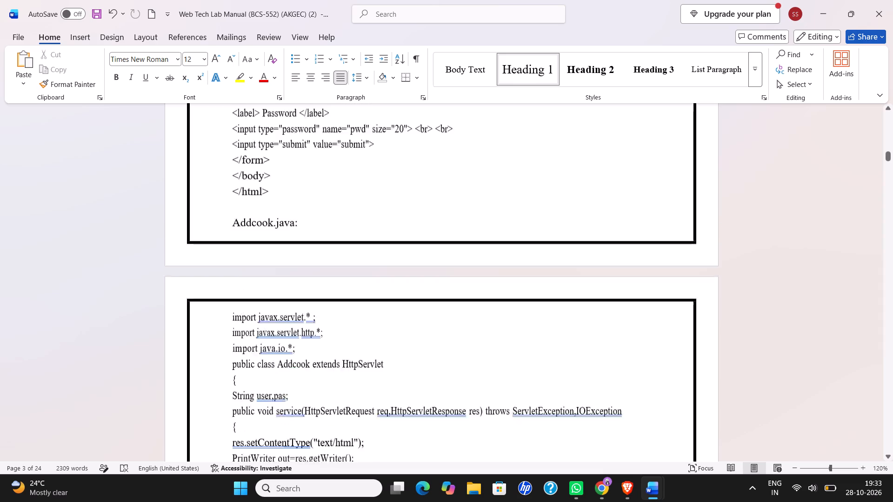
pyautogui.scroll(2, 346, 302)
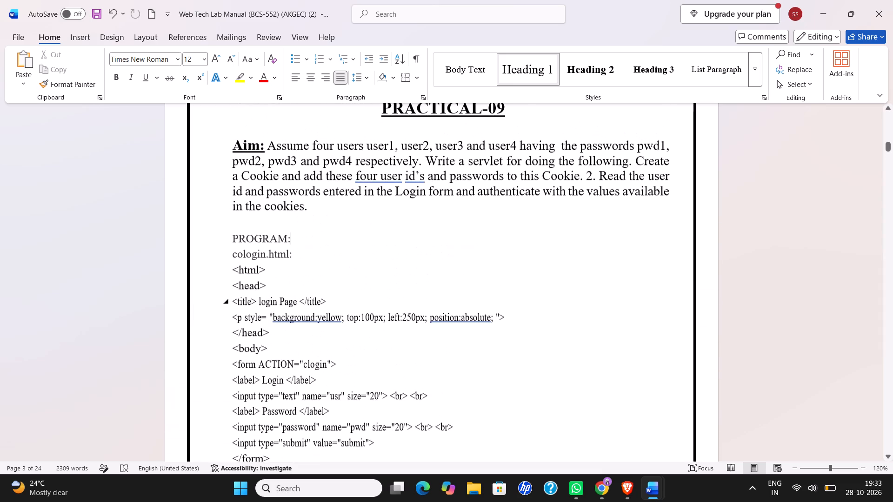
pyautogui.scroll(2, 346, 302)
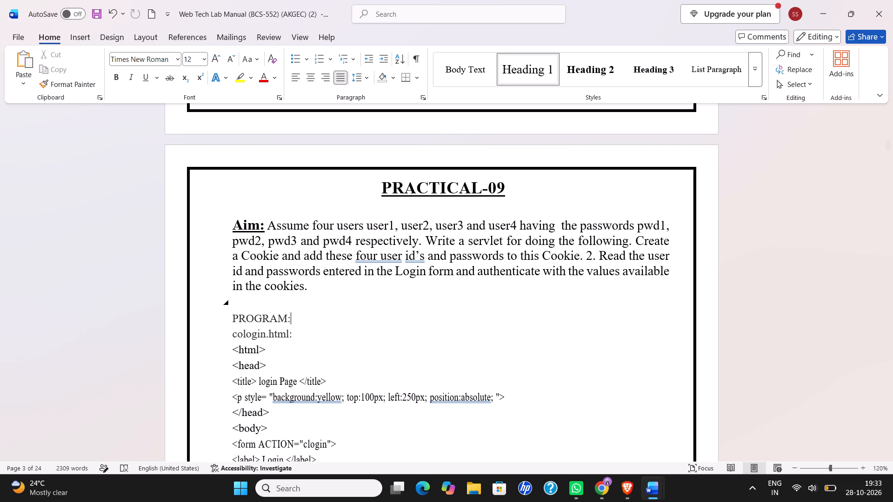
pyautogui.scroll(1, 346, 302)
pyautogui.scroll(-1, 346, 302)
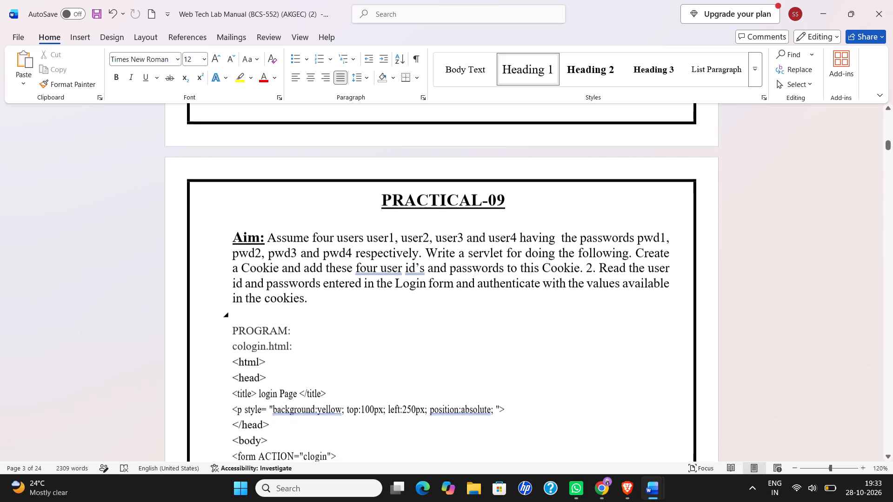
pyautogui.scroll(-1, 346, 302)
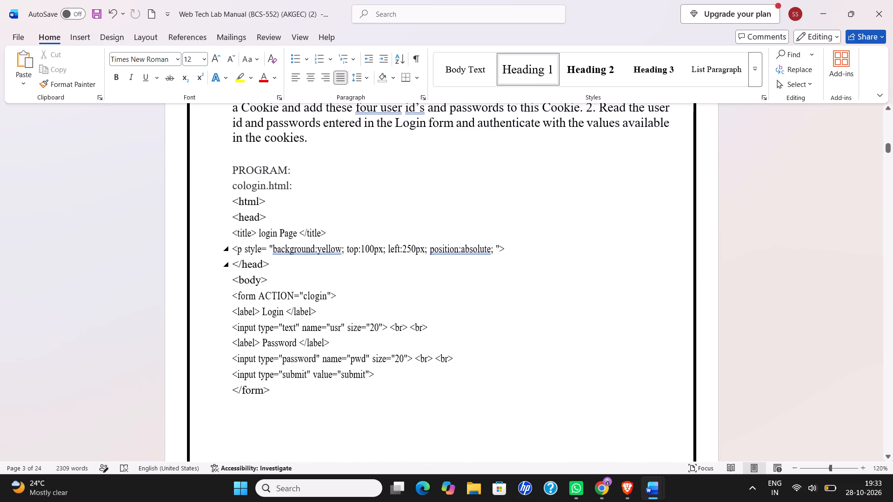
pyautogui.click(553, 209)
pyautogui.click(353, 185)
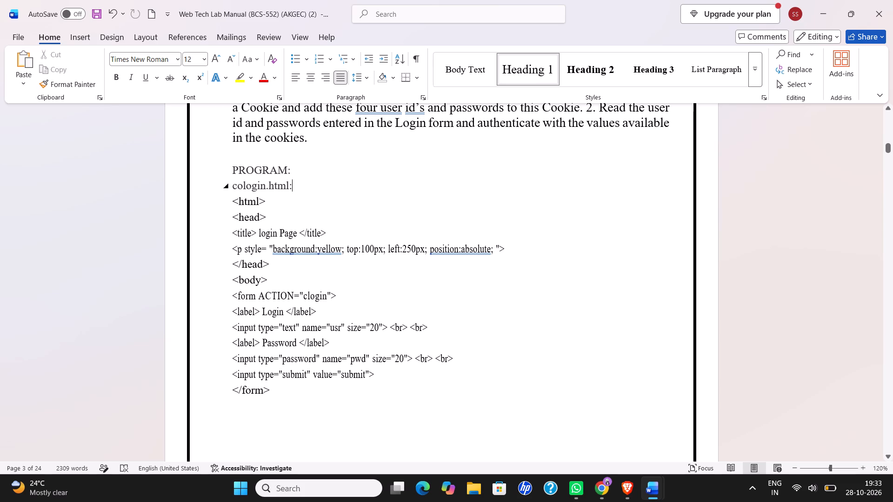